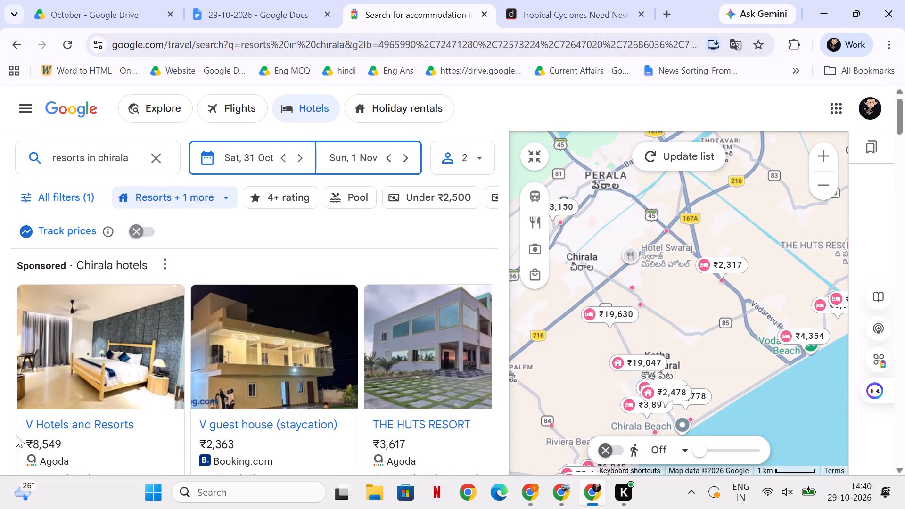
# Examine resort prices around Chirala on the map and browse photos of JK Paradise, Seven Star Beach resort and Hotel O Chirala Beach.
pyautogui.moveTo(714, 371); pyautogui.dragTo(722, 322)
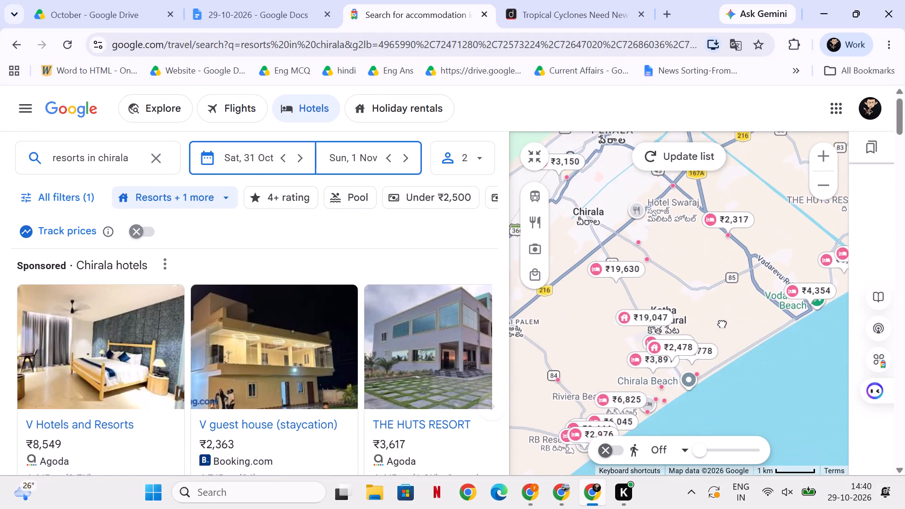
pyautogui.moveTo(722, 322); pyautogui.dragTo(722, 316)
pyautogui.scroll(2, 720, 317)
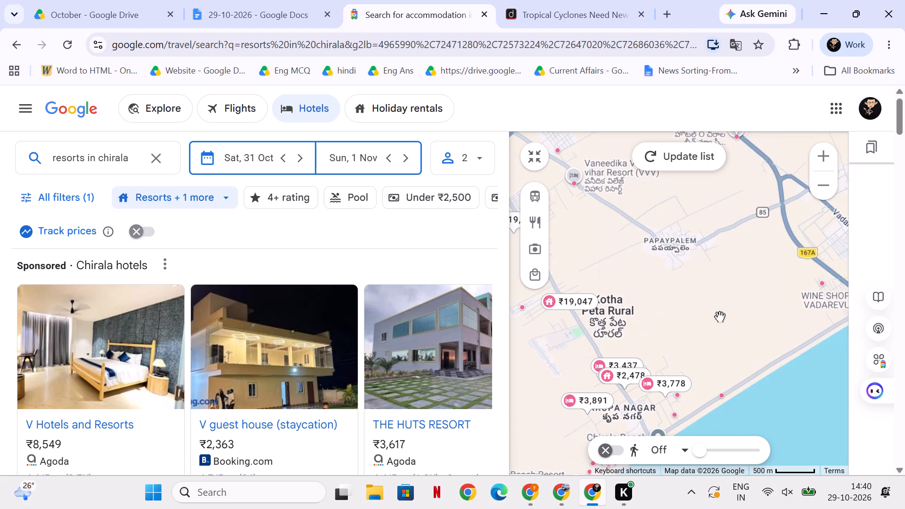
pyautogui.scroll(-2, 720, 317)
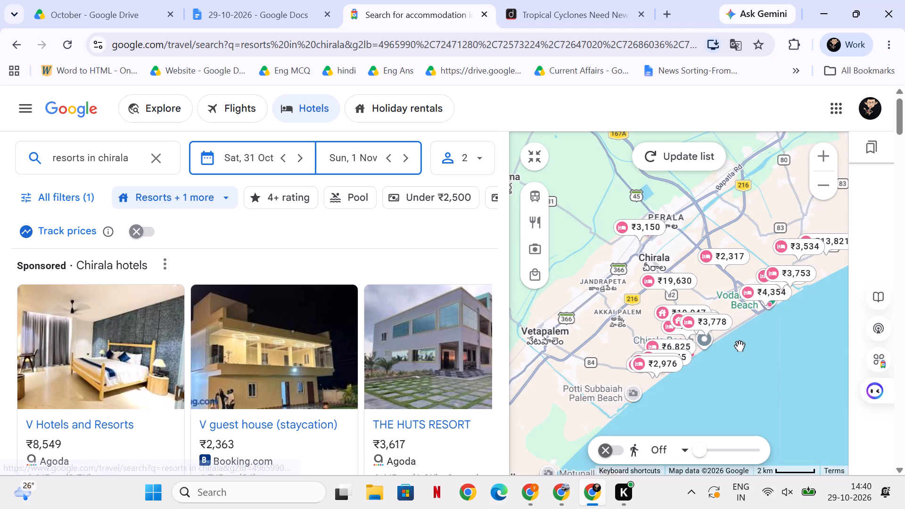
pyautogui.click(740, 346)
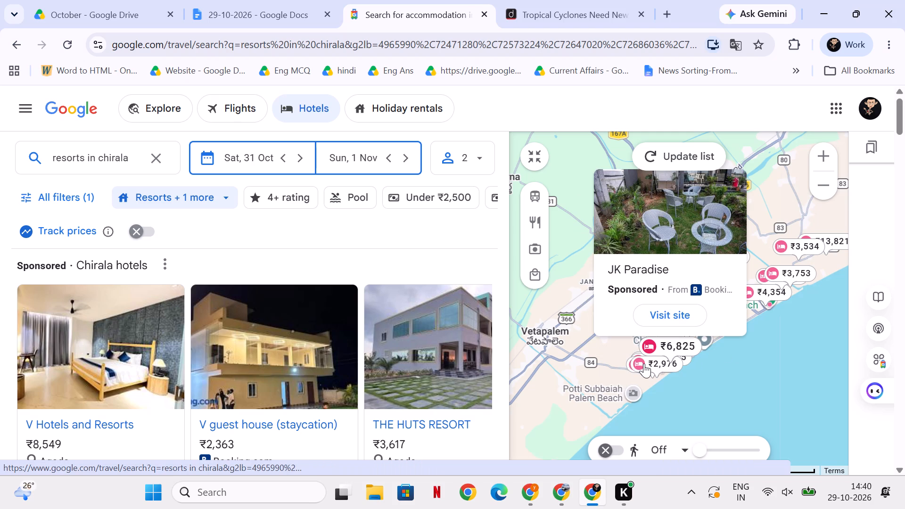
pyautogui.click(734, 215)
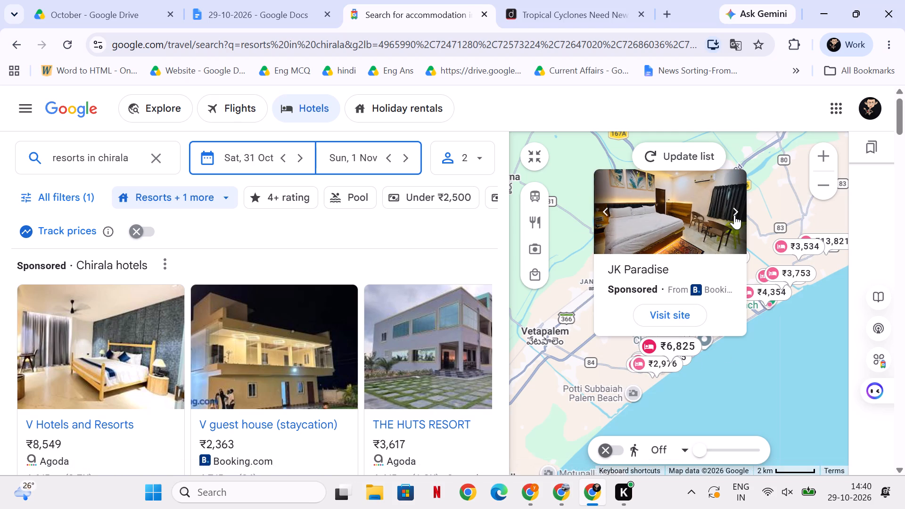
pyautogui.click(734, 215)
pyautogui.click(754, 354)
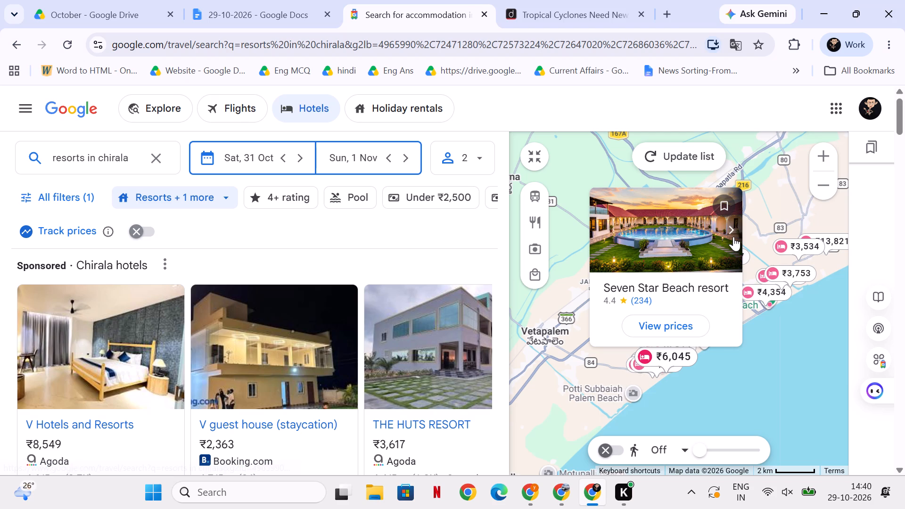
pyautogui.click(733, 237)
pyautogui.click(733, 237)
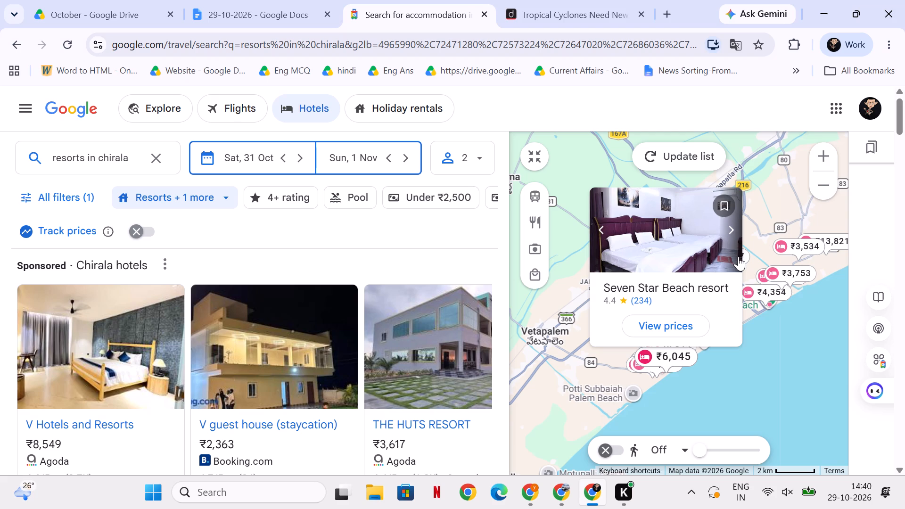
pyautogui.click(737, 238)
pyautogui.click(737, 238)
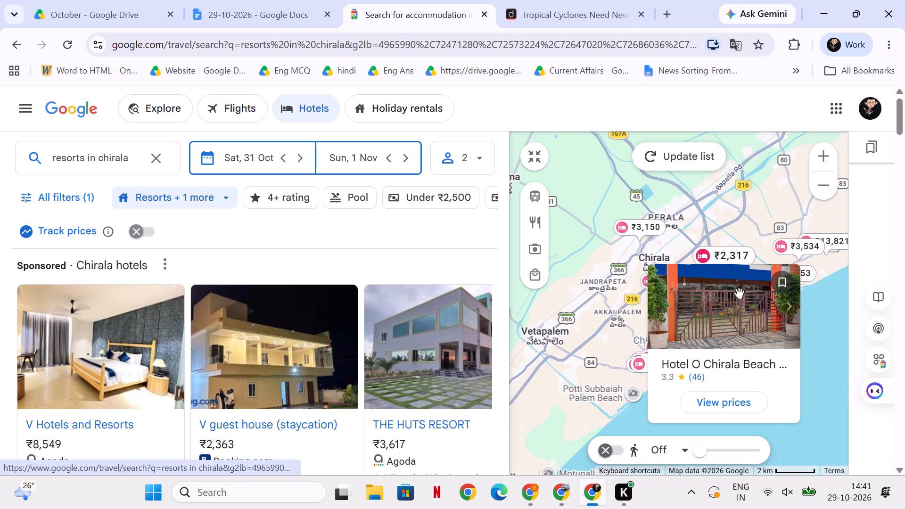
pyautogui.click(788, 316)
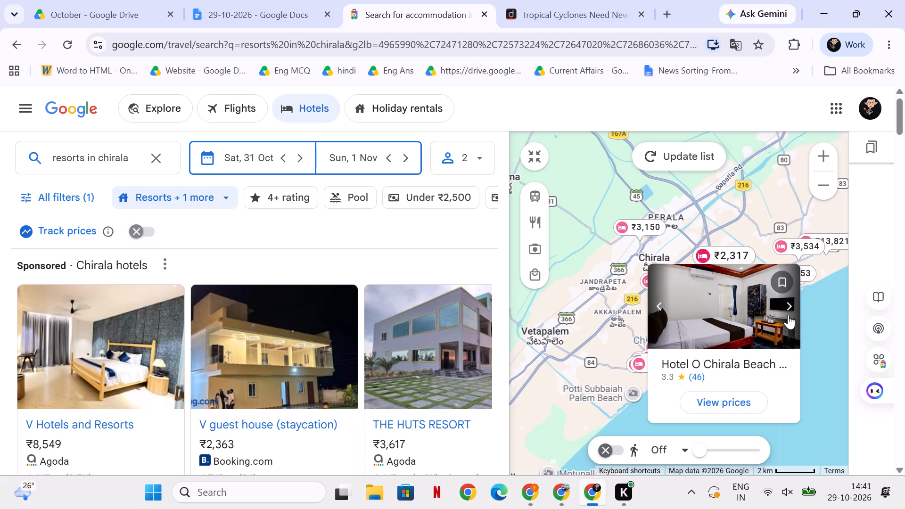
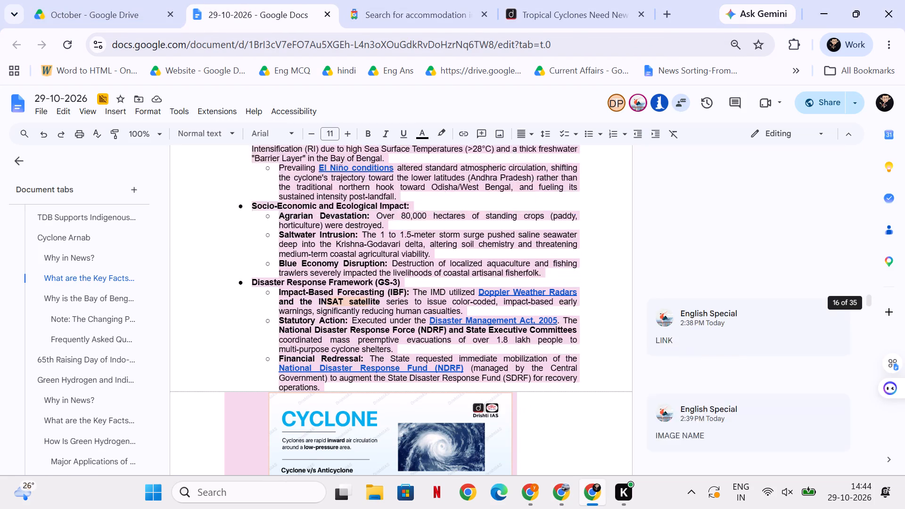
pyautogui.scroll(3, 344, 265)
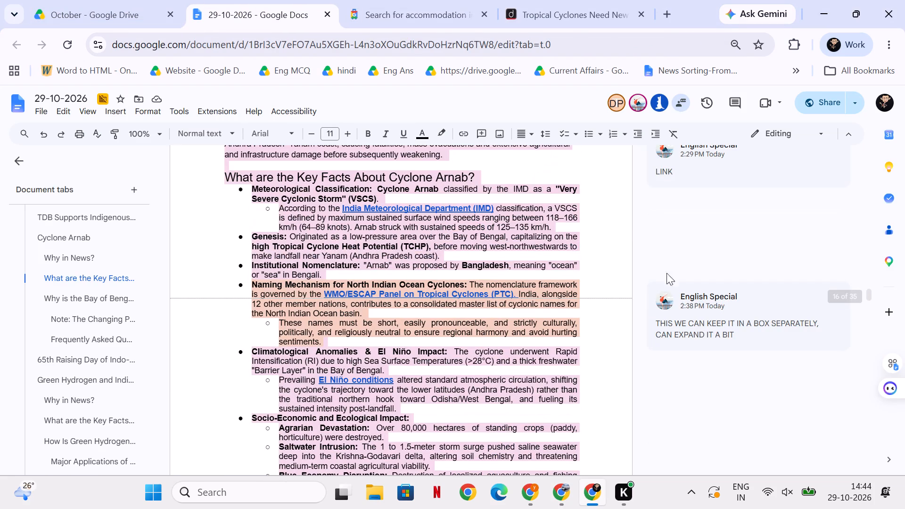
pyautogui.click(690, 343)
pyautogui.scroll(1, 674, 226)
pyautogui.click(674, 227)
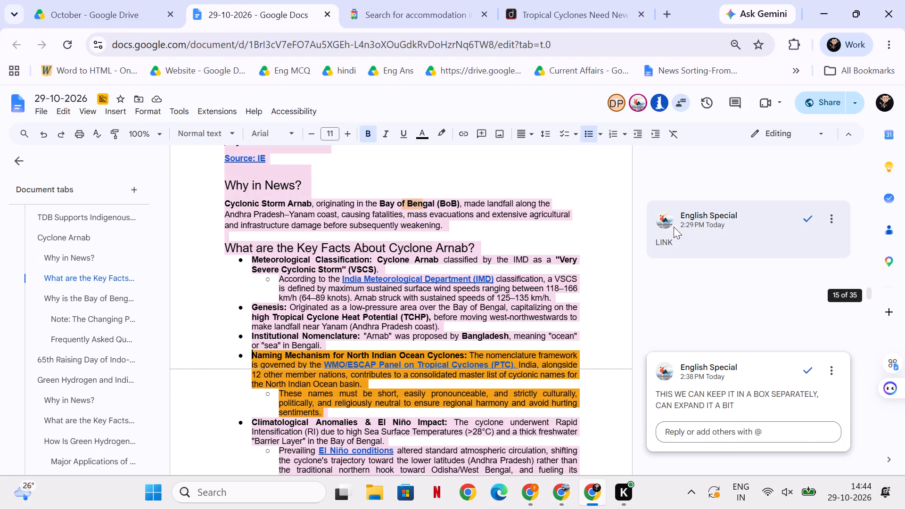
# Copy "Bay of Bengal (BoB)" from the Why in News paragraph and search the web for it with "drishti iasa" added.
pyautogui.moveTo(380, 202); pyautogui.dragTo(426, 204)
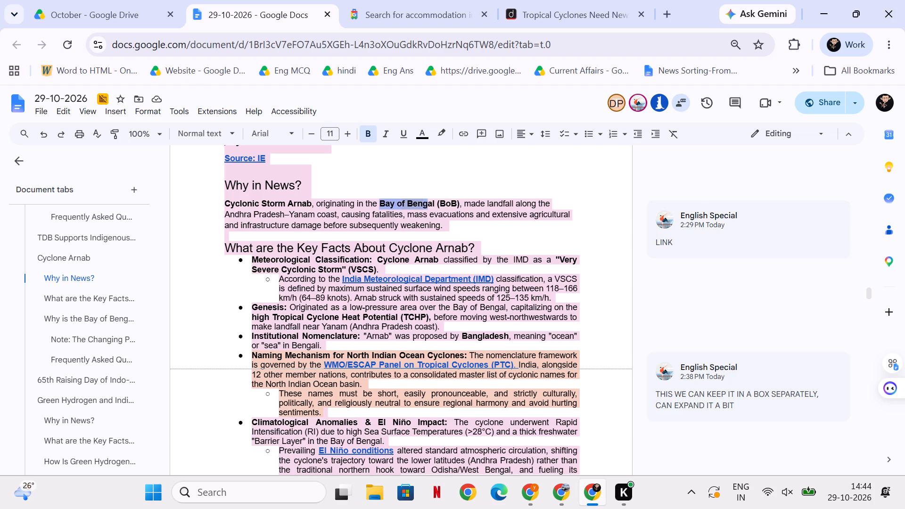
pyautogui.moveTo(426, 204); pyautogui.dragTo(461, 200)
pyautogui.hotkey('ctrl', 'c')
pyautogui.click(584, 0)
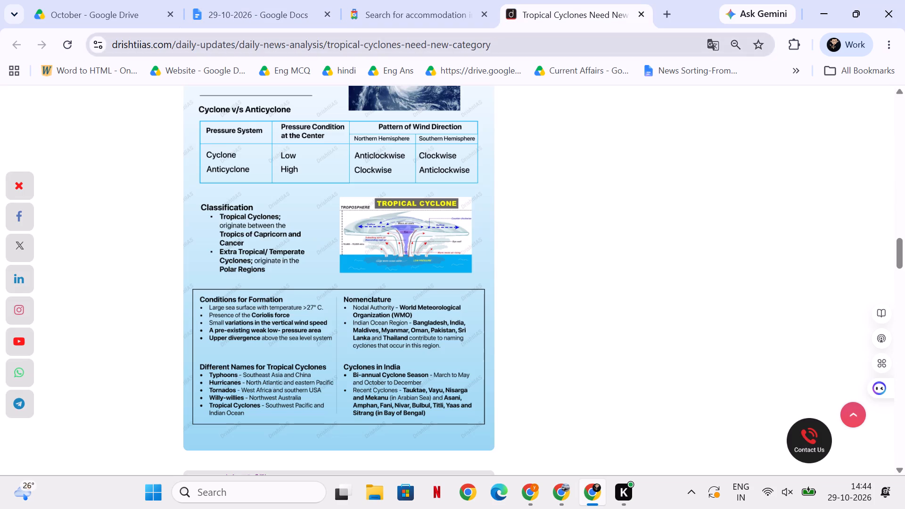
pyautogui.click(583, 43)
pyautogui.hotkey('ctrl', 'v')
pyautogui.keyDown('ctrl'); pyautogui.click(583, 44); pyautogui.keyUp('ctrl')
pyautogui.press('space')
pyautogui.write('drishti iasa')
pyautogui.press('Return')
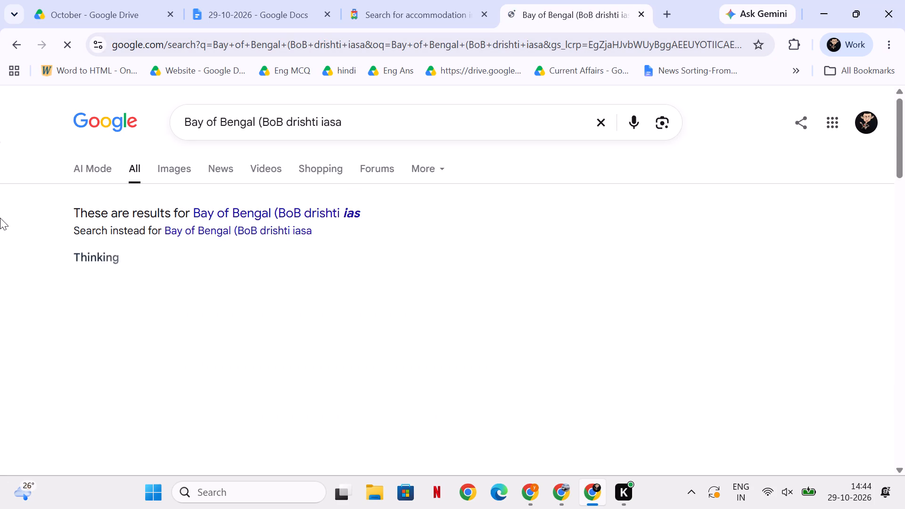
# Hyperlink "Bay of Bengal (BoB)" in the document to the Drishti IAS article "The Bay of Bengal as India's SHANTI Anchor".
pyautogui.scroll(-2, 0, 295)
pyautogui.scroll(-2, 100, 287)
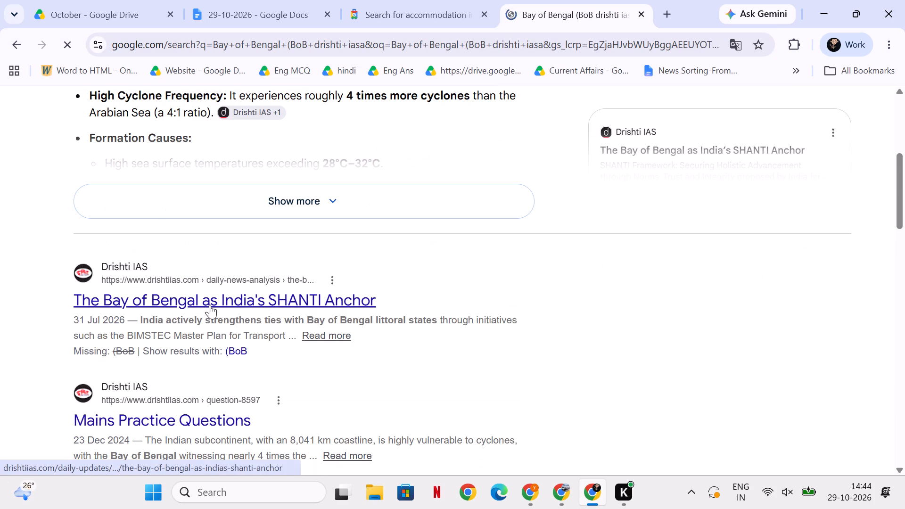
pyautogui.rightClick(210, 304)
pyautogui.click(246, 264)
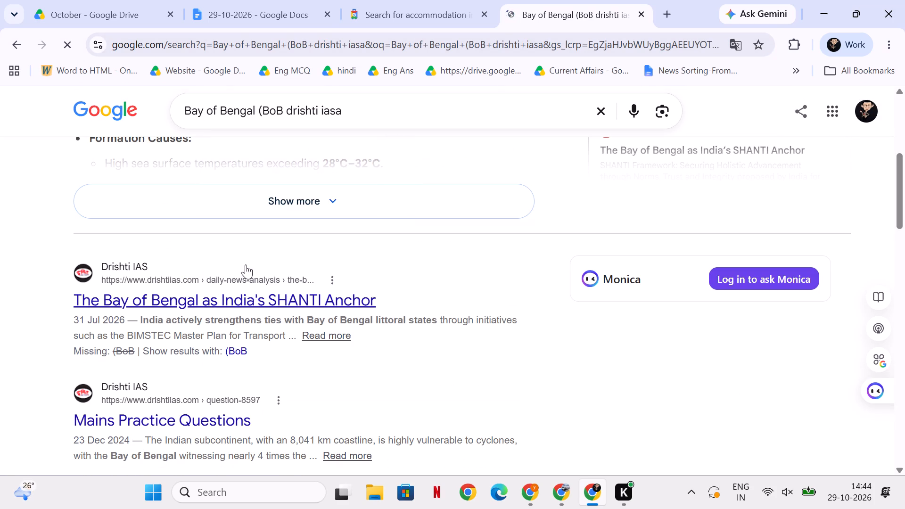
pyautogui.click(252, 0)
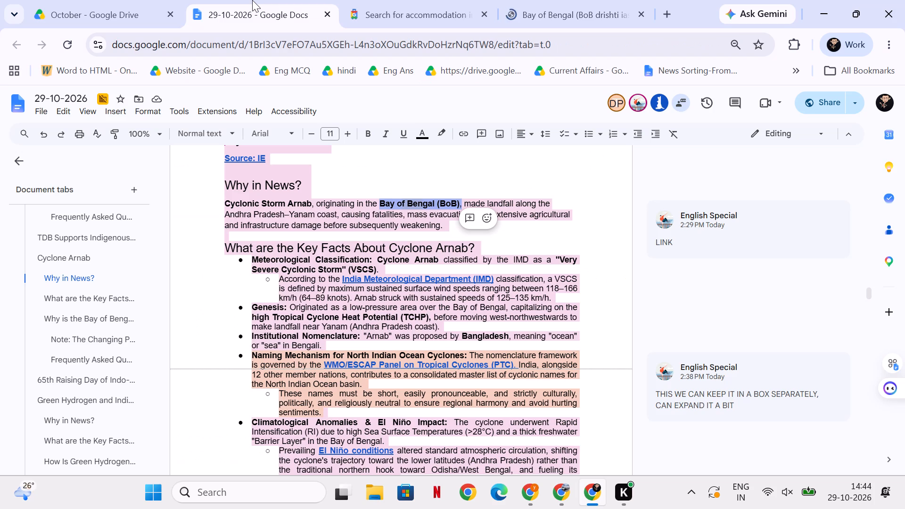
pyautogui.hotkey('ctrl', 'k')
pyautogui.hotkey('ctrl', 'v')
pyautogui.hotkey('ctrl', 'Return')
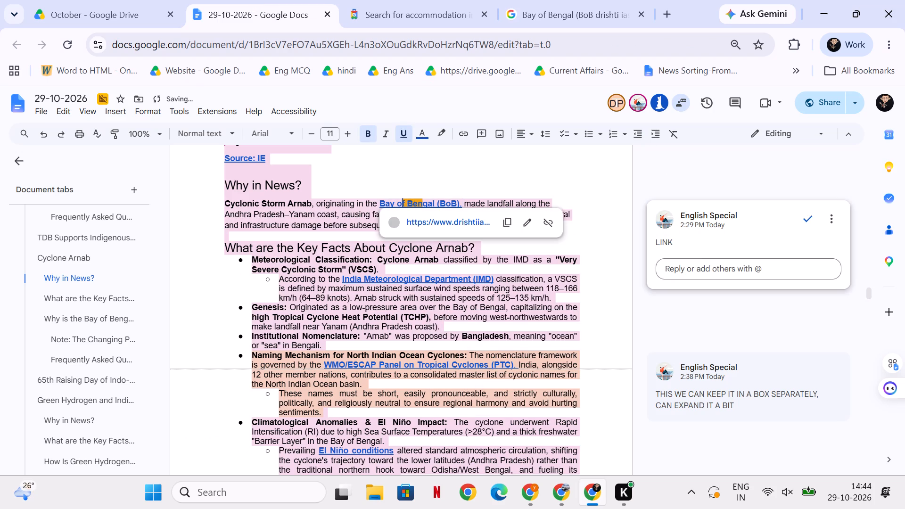
# Reply "D" to the LINK comment on Bay of Bengal.
pyautogui.click(748, 274)
pyautogui.press('s')
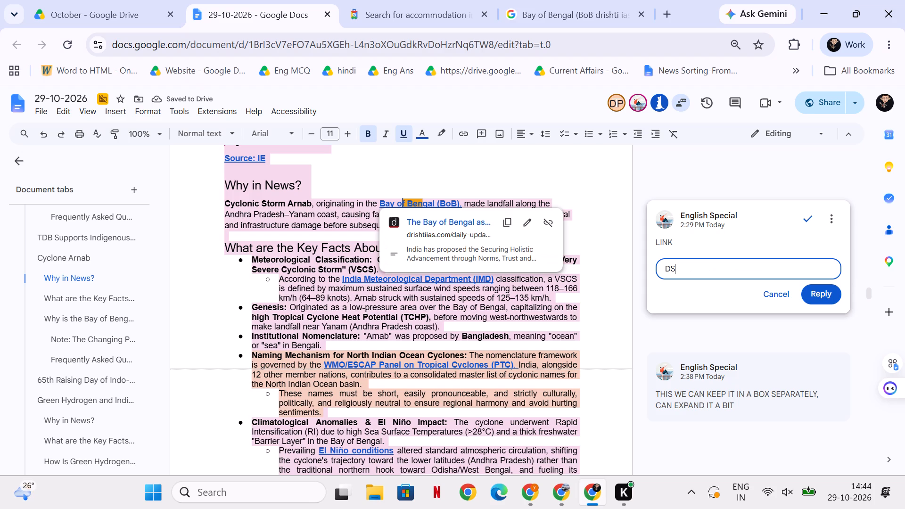
pyautogui.press('BackSpace')
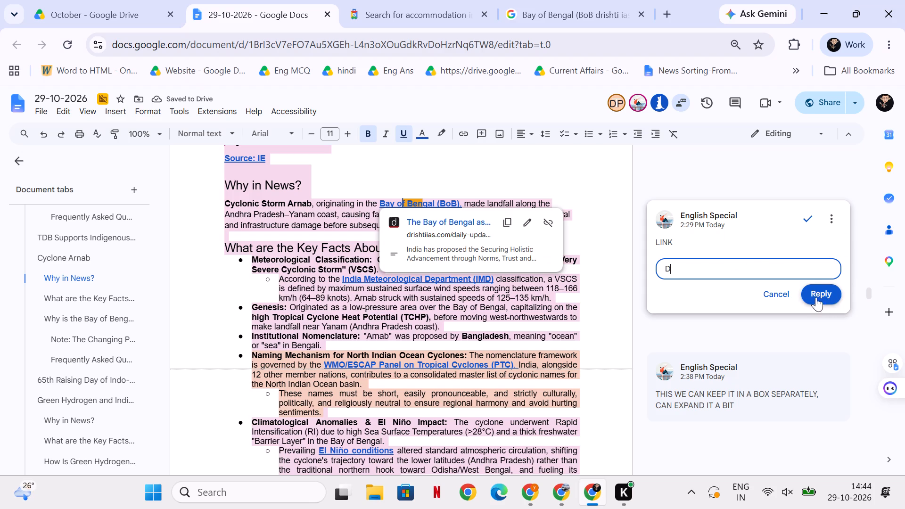
pyautogui.click(816, 297)
# Copy the commented text "INSAT satellite" under Disaster Response Framework and search the web for "INSAT satellite DRISHTI IAS".
pyautogui.scroll(-2, 816, 295)
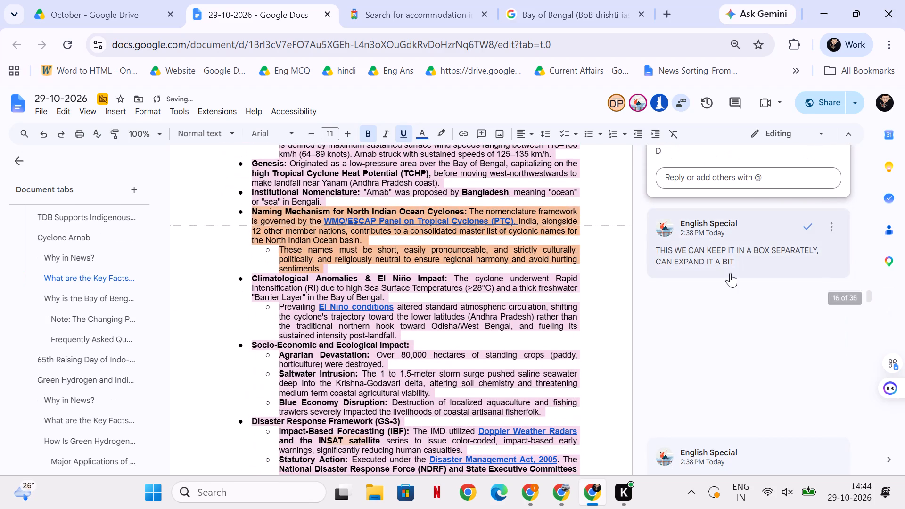
pyautogui.click(730, 273)
pyautogui.scroll(-2, 730, 273)
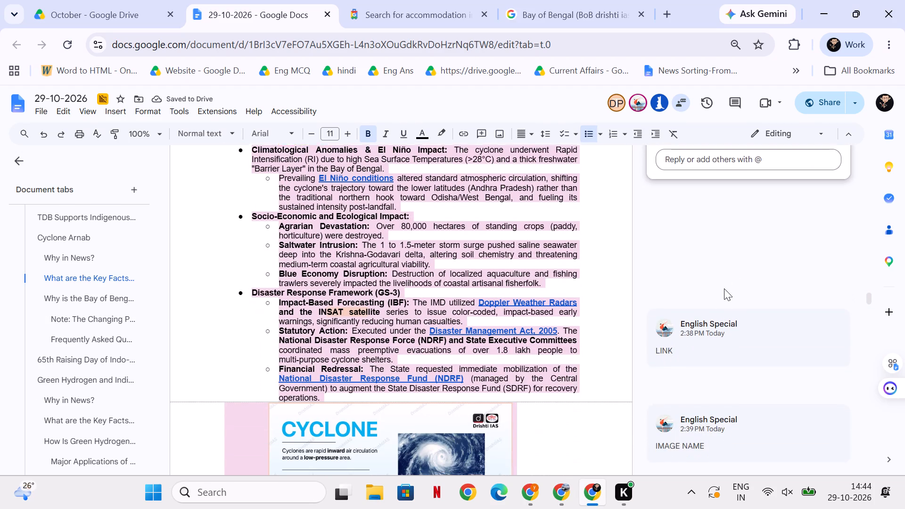
pyautogui.scroll(-1, 724, 288)
pyautogui.click(704, 323)
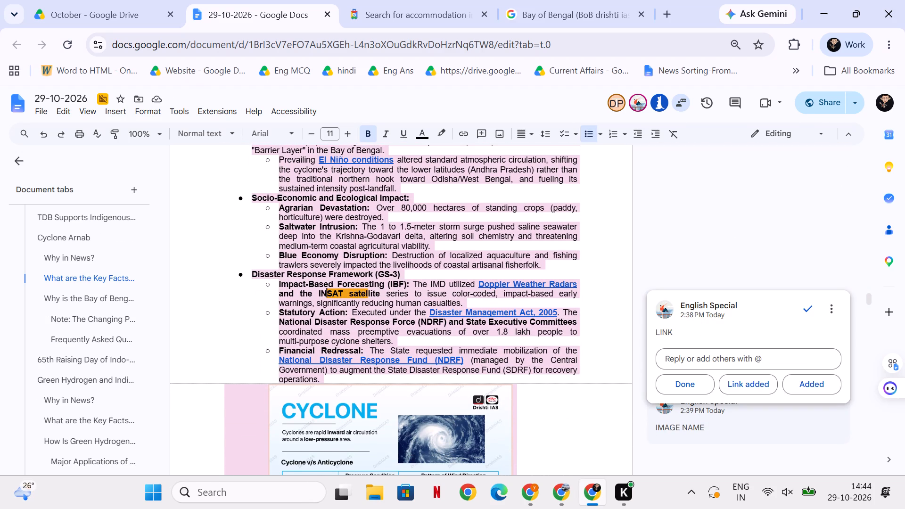
pyautogui.click(320, 296)
pyautogui.moveTo(320, 296); pyautogui.dragTo(379, 291)
pyautogui.hotkey('ctrl', 'c')
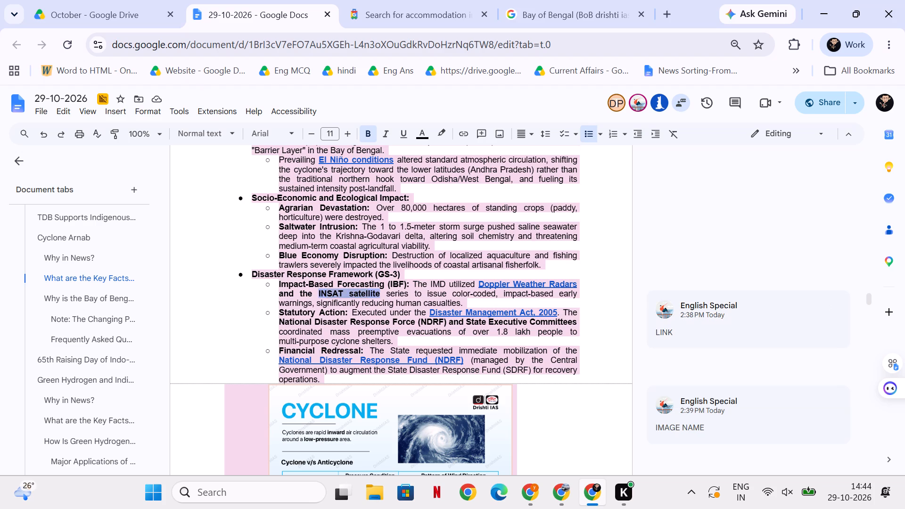
pyautogui.click(635, 0)
pyautogui.click(624, 38)
pyautogui.hotkey('ctrl', 'v')
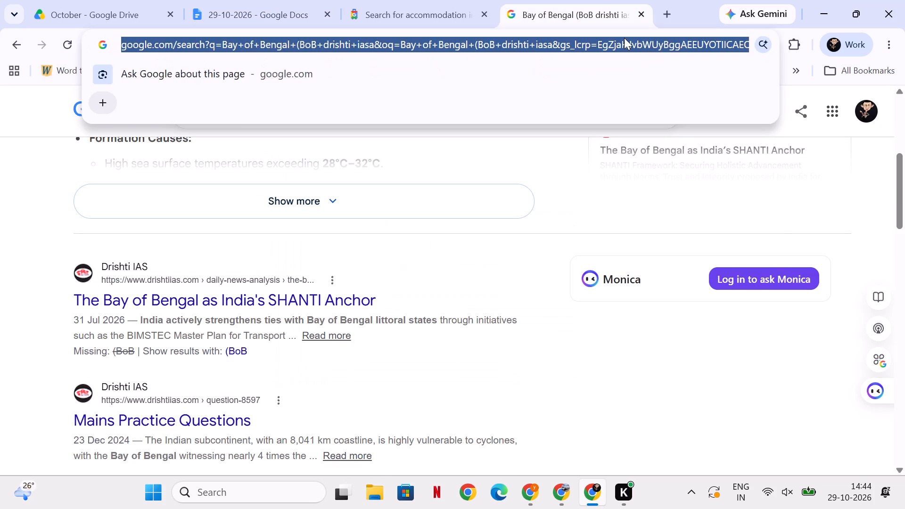
pyautogui.press('space')
pyautogui.write('DRISHTI IAS')
pyautogui.press('Return')
# Hyperlink "INSAT satellite" in the document to the Drishti IAS article "GSLV-F14/INSAT-3DS Mission".
pyautogui.scroll(-1, 186, 255)
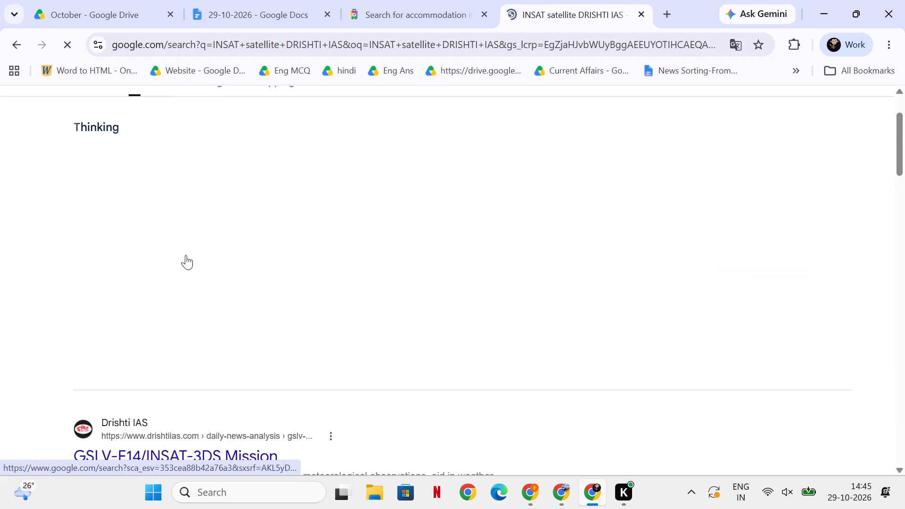
pyautogui.scroll(-3, 186, 255)
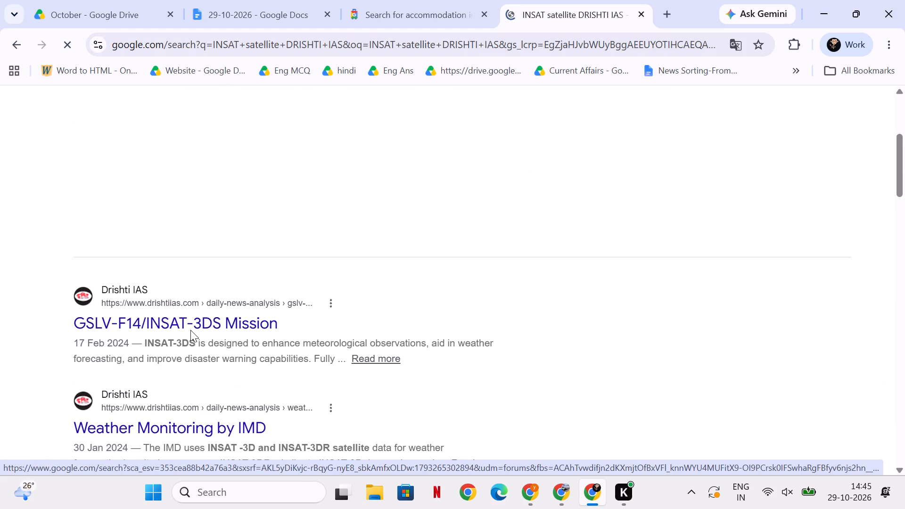
pyautogui.rightClick(168, 273)
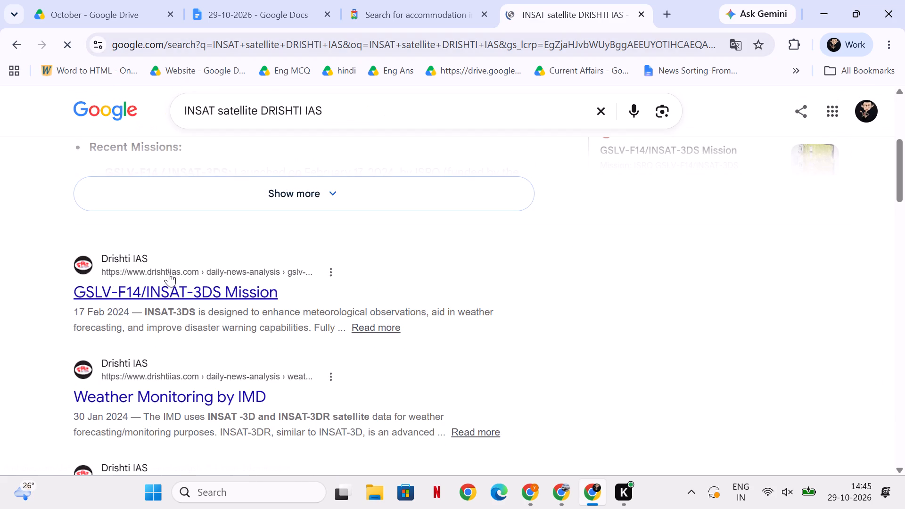
pyautogui.click(208, 427)
pyautogui.click(221, 0)
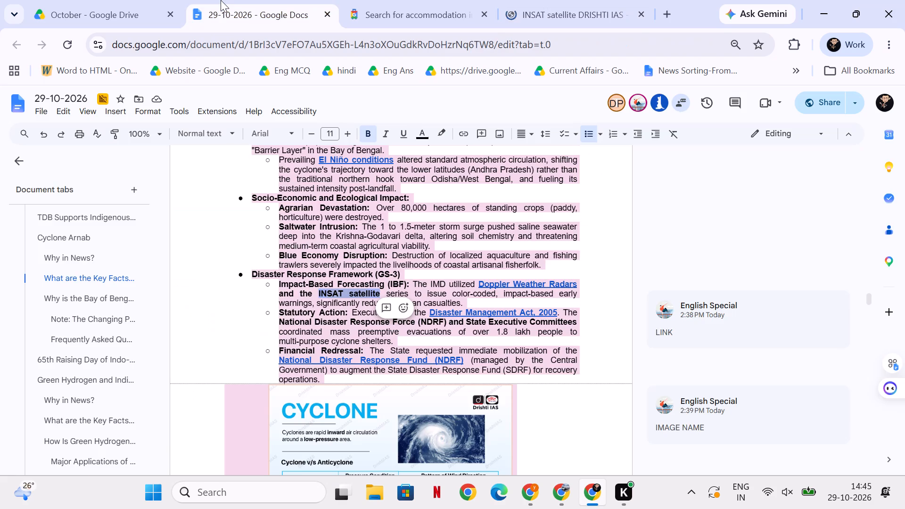
pyautogui.hotkey('ctrl', 'k')
pyautogui.hotkey('ctrl', 'v')
pyautogui.press('Return')
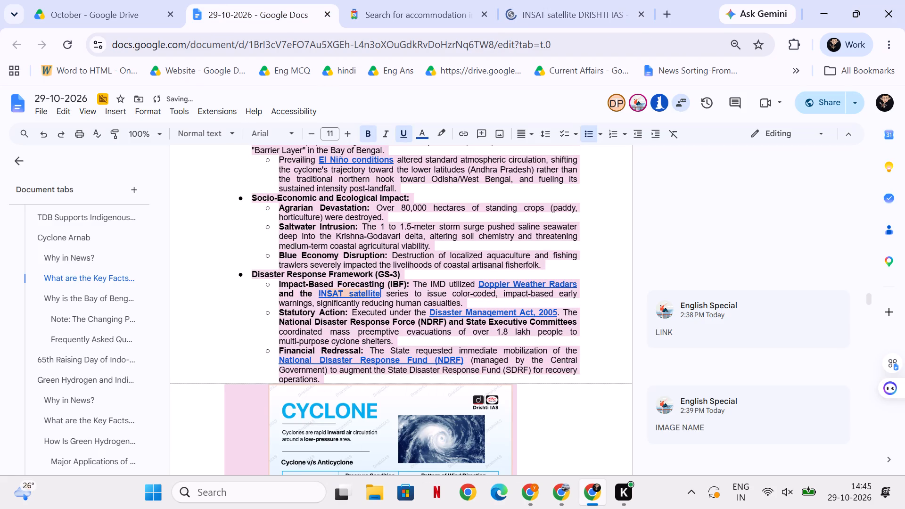
# Reply "d" to the LINK comment on INSAT satellite.
pyautogui.click(722, 320)
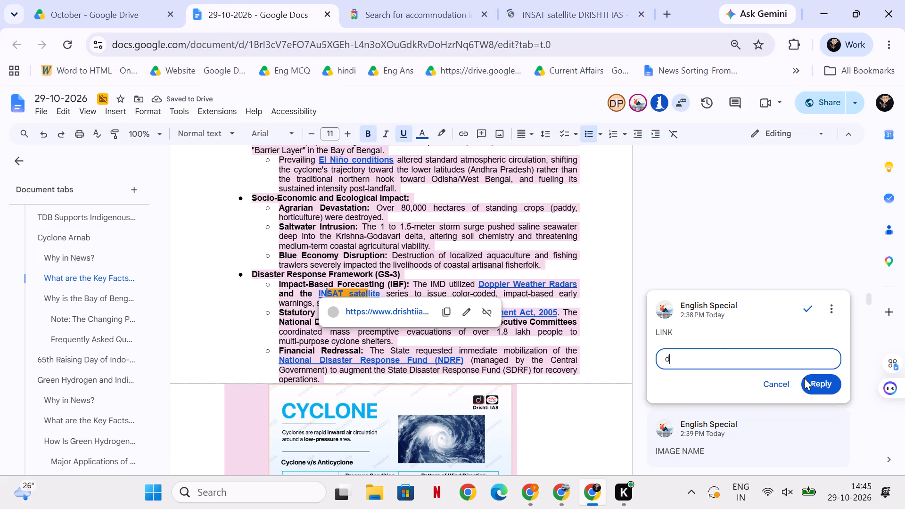
pyautogui.click(804, 378)
# Add the comment "CYCLONE" to the cyclone infographic that has the IMAGE NAME comment.
pyautogui.scroll(-2, 803, 378)
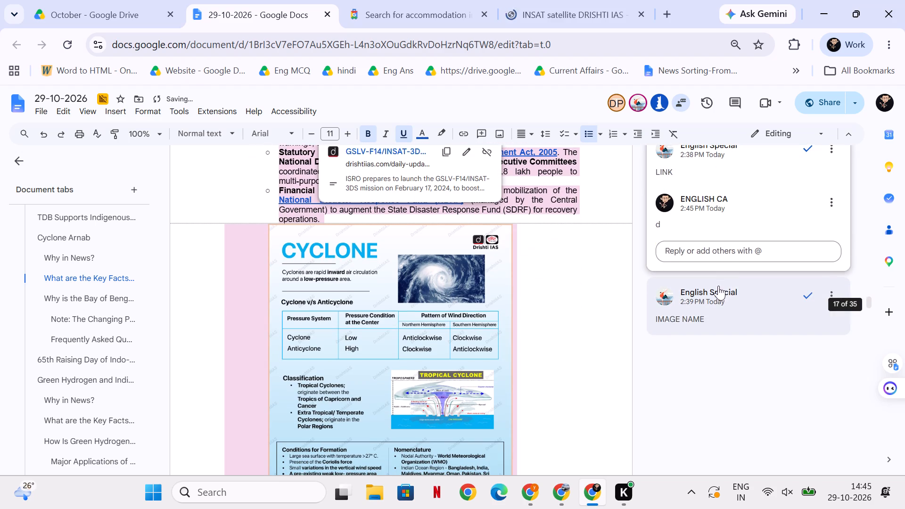
pyautogui.scroll(-1, 718, 286)
pyautogui.click(694, 306)
pyautogui.click(456, 288)
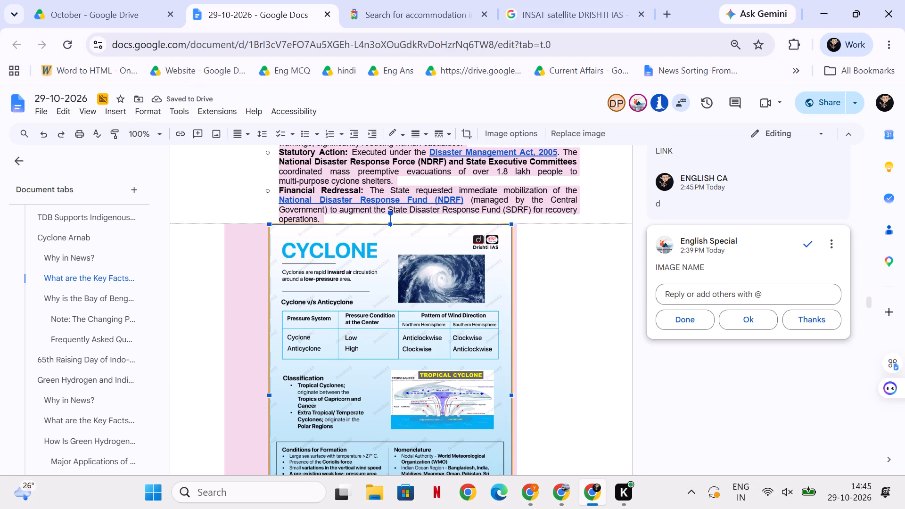
pyautogui.click(191, 130)
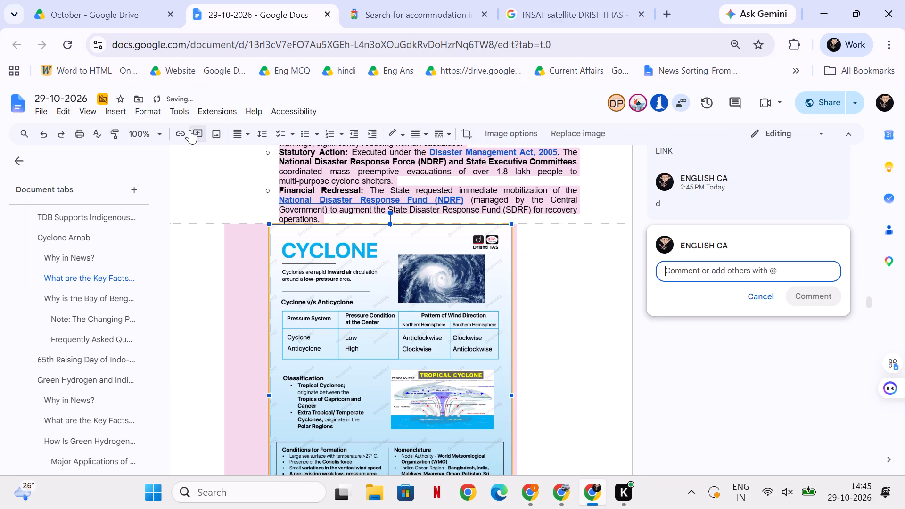
pyautogui.write('CYCLONE')
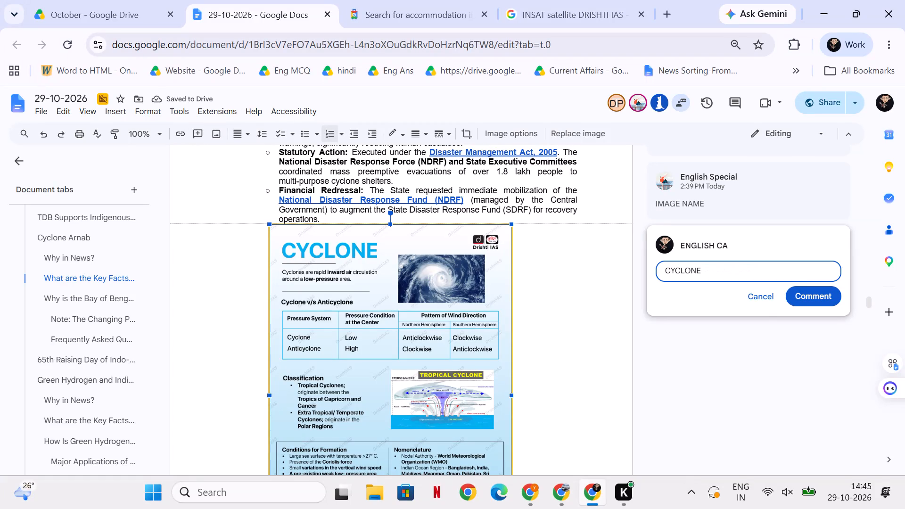
pyautogui.click(823, 303)
# Reply "Done" to the IMAGE NAME comment on the cyclone infographic.
pyautogui.click(739, 198)
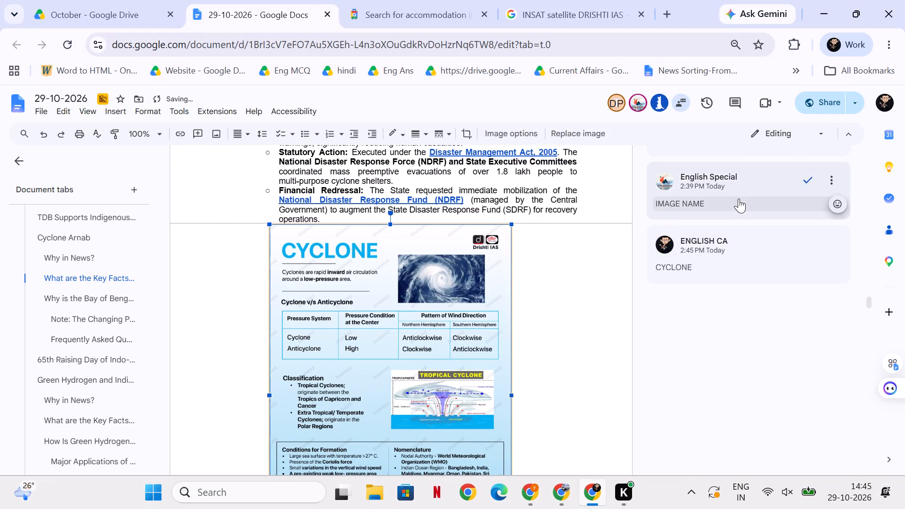
pyautogui.click(699, 316)
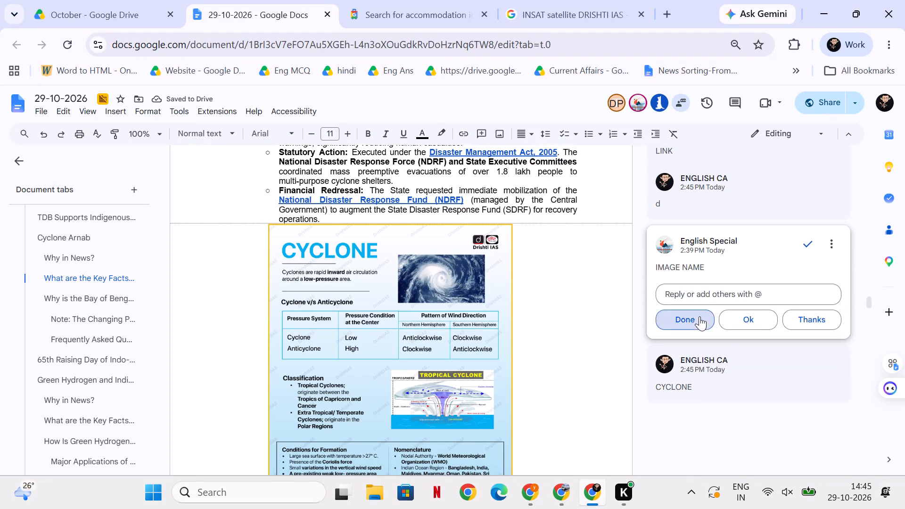
pyautogui.click(828, 325)
# Copy the commented text "Ganga, Brahmaputra and Godavari" and search the web for it with "DRISHT IAS" added.
pyautogui.scroll(-4, 684, 287)
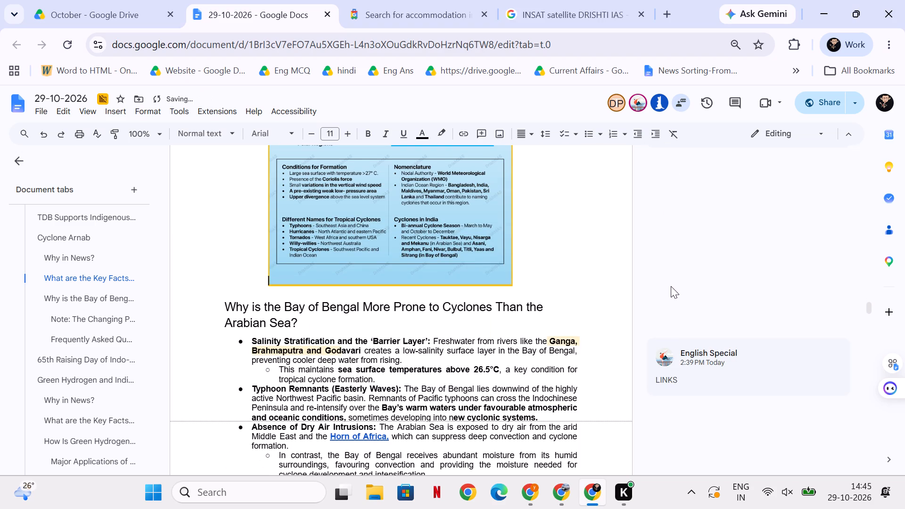
pyautogui.scroll(1, 666, 295)
pyautogui.scroll(-1, 666, 295)
pyautogui.scroll(-2, 672, 343)
pyautogui.click(678, 197)
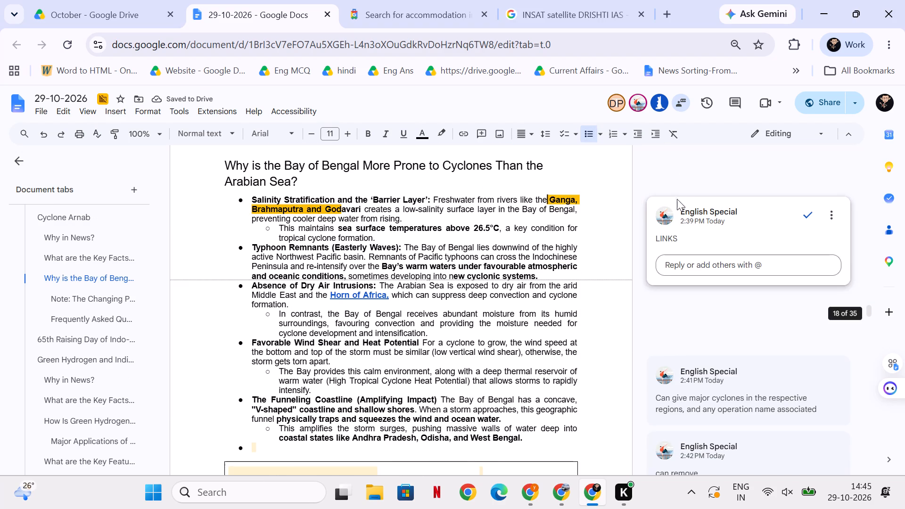
pyautogui.moveTo(549, 197); pyautogui.dragTo(334, 205)
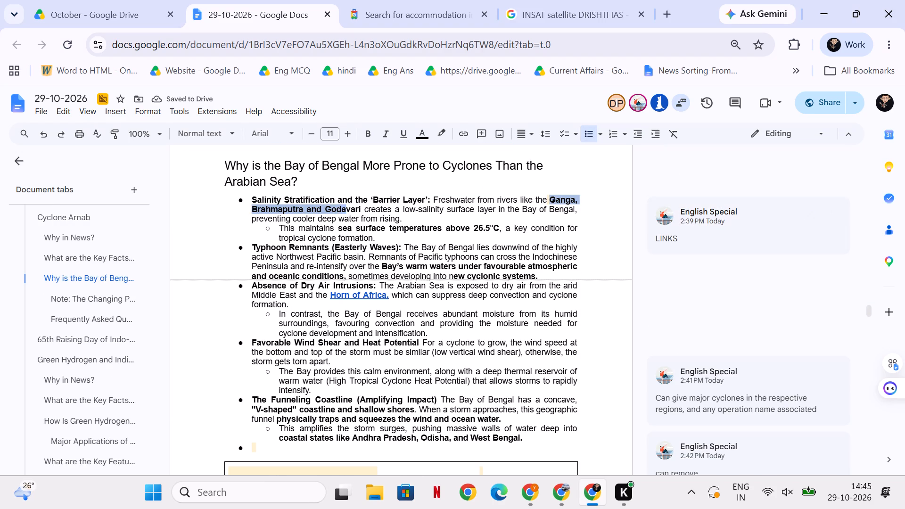
pyautogui.moveTo(334, 205); pyautogui.dragTo(364, 209)
pyautogui.hotkey('ctrl', 'c')
pyautogui.click(573, 0)
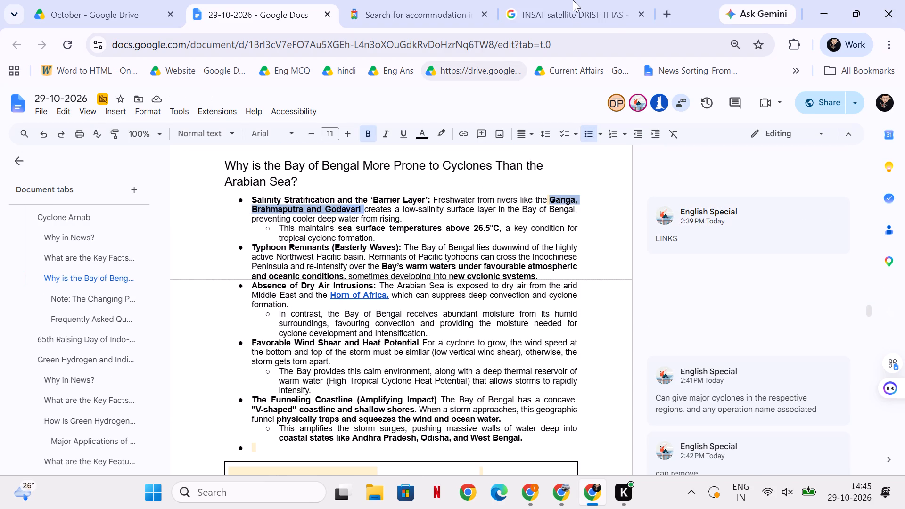
pyautogui.click(575, 35)
pyautogui.hotkey('ctrl', 'v')
pyautogui.press('space')
pyautogui.write('DRISHT IAS')
pyautogui.press('Return')
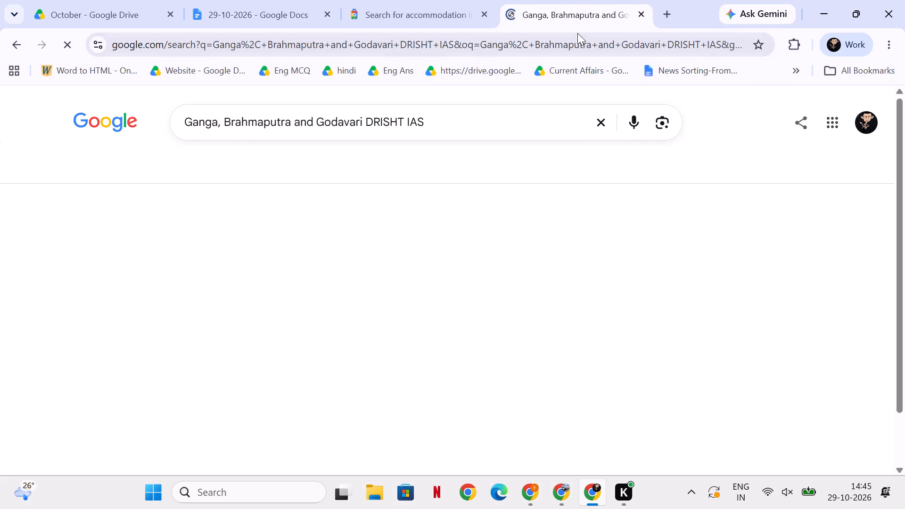
# Copy the address of Drishti IAS's Godavari River page from the search results and link the word "Godavari" in the document to it.
pyautogui.scroll(-3, 21, 259)
pyautogui.scroll(1, 0, 291)
pyautogui.scroll(-1, 0, 291)
pyautogui.scroll(-1, 36, 308)
pyautogui.scroll(1, 41, 310)
pyautogui.scroll(-4, 84, 320)
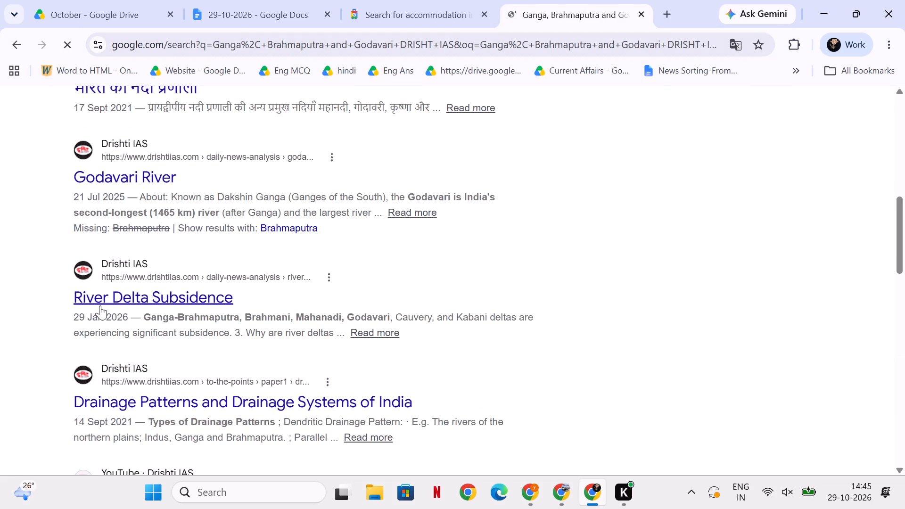
pyautogui.rightClick(99, 169)
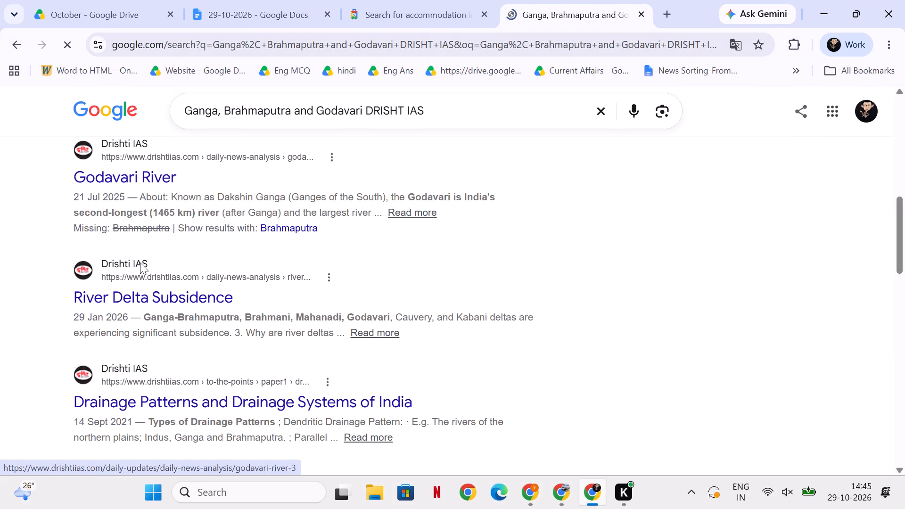
pyautogui.click(144, 324)
pyautogui.click(289, 0)
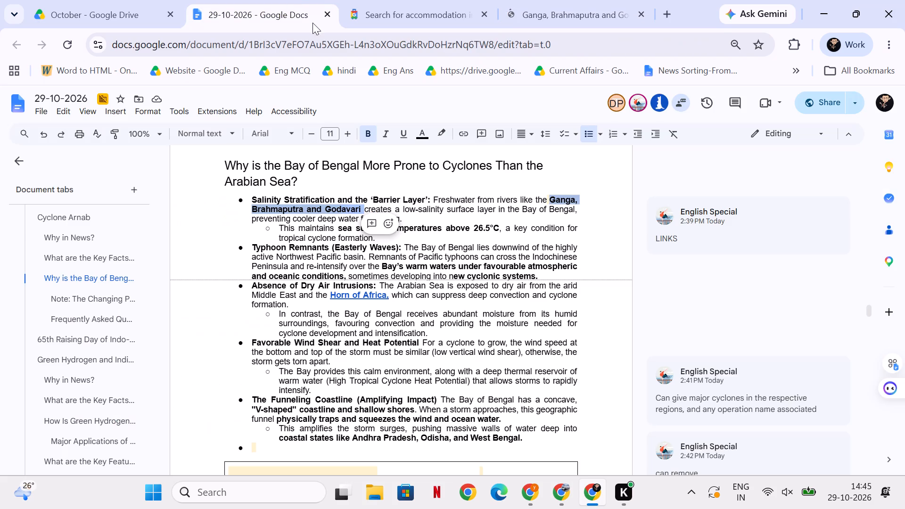
pyautogui.click(327, 209)
pyautogui.moveTo(327, 209); pyautogui.dragTo(353, 209)
pyautogui.hotkey('ctrl', 'k')
pyautogui.hotkey('ctrl', 'v')
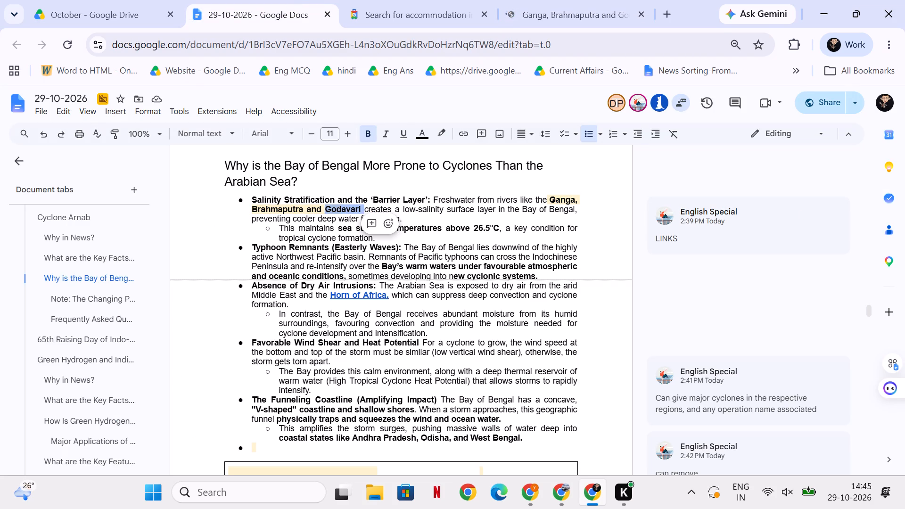
pyautogui.press('Return')
# Link "Ganga, Brahmaputra" in the Salinity Stratification bullet to the Drishti IAS page "Drainage Patterns and Drainage Systems of India".
pyautogui.click(540, 0)
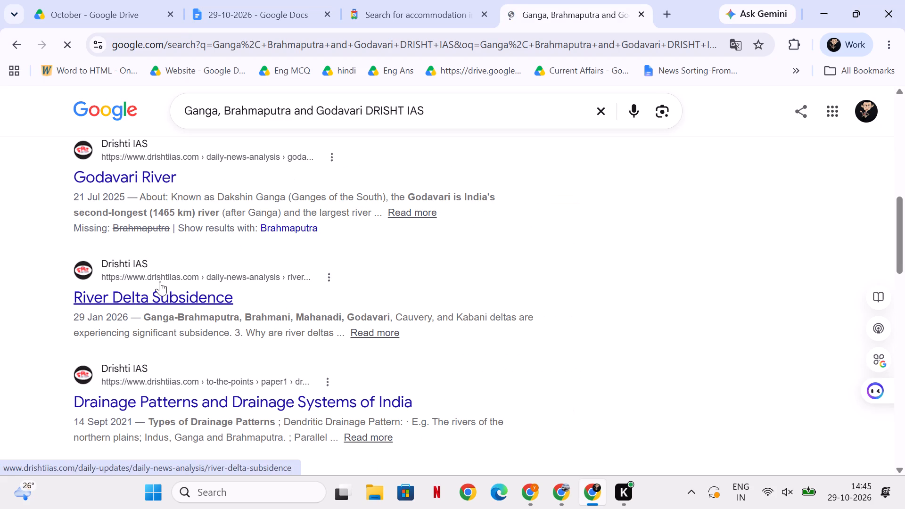
pyautogui.rightClick(202, 391)
pyautogui.click(227, 348)
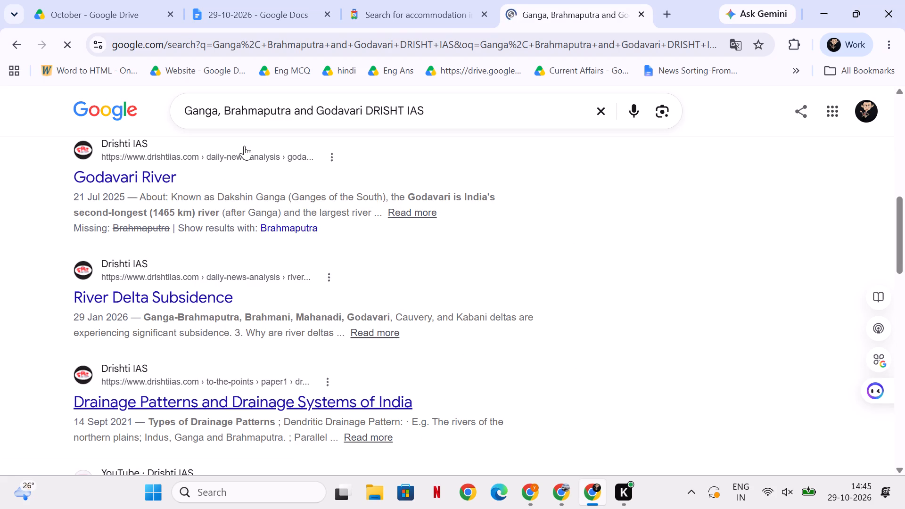
pyautogui.click(248, 0)
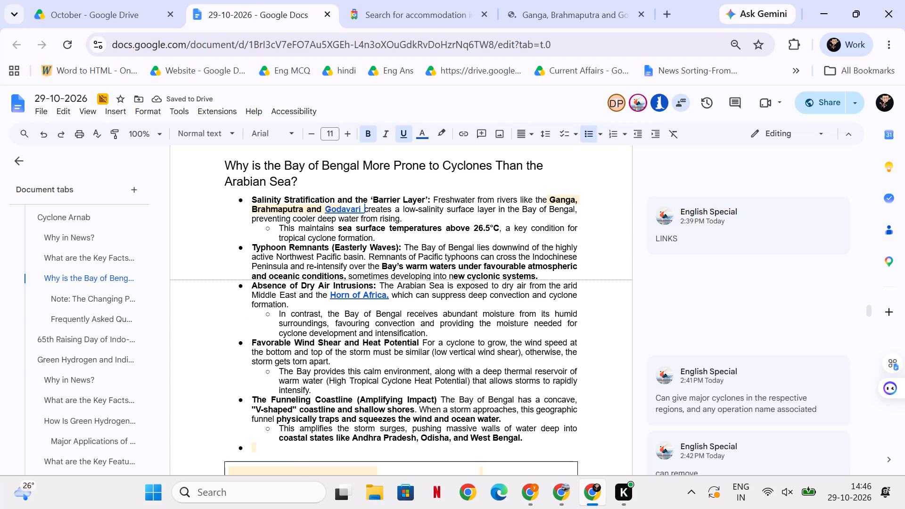
pyautogui.click(548, 197)
pyautogui.moveTo(548, 197); pyautogui.dragTo(506, 198)
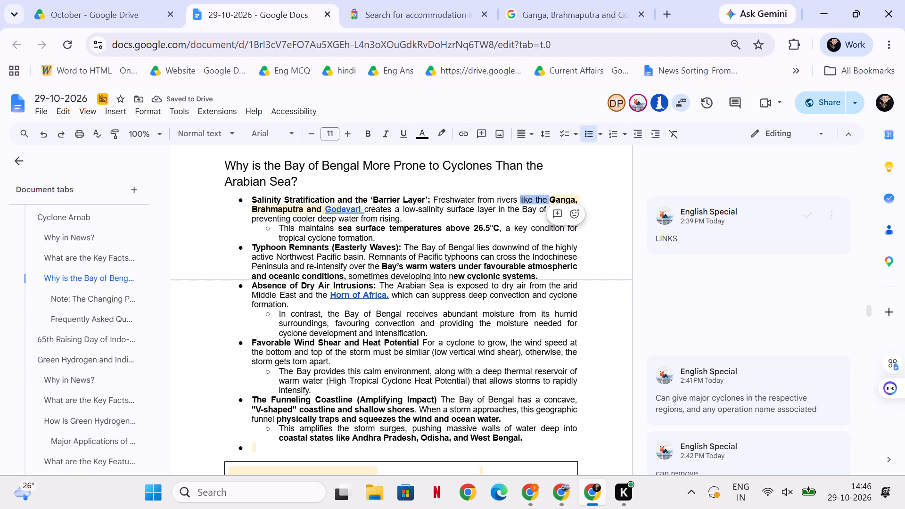
pyautogui.moveTo(506, 198); pyautogui.dragTo(301, 207)
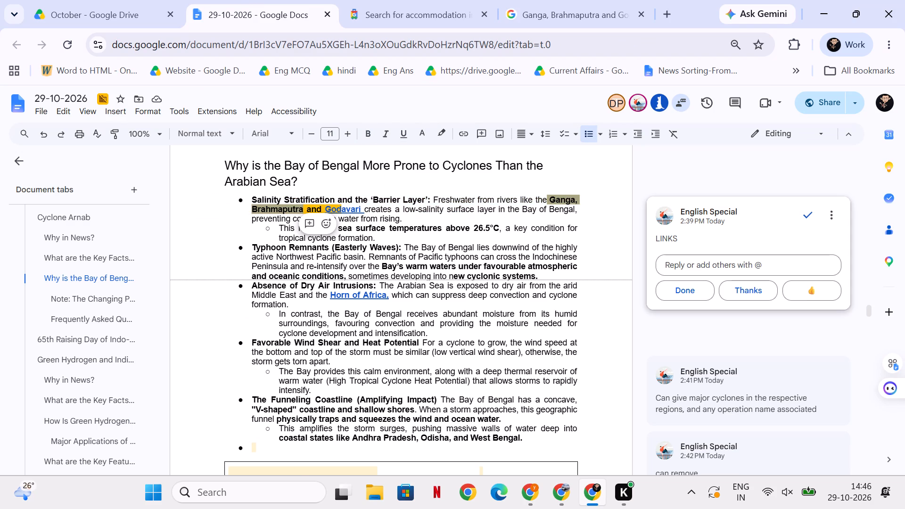
pyautogui.hotkey('ctrl', 'k')
pyautogui.hotkey('ctrl', 'v')
pyautogui.hotkey('ctrl', 'Return')
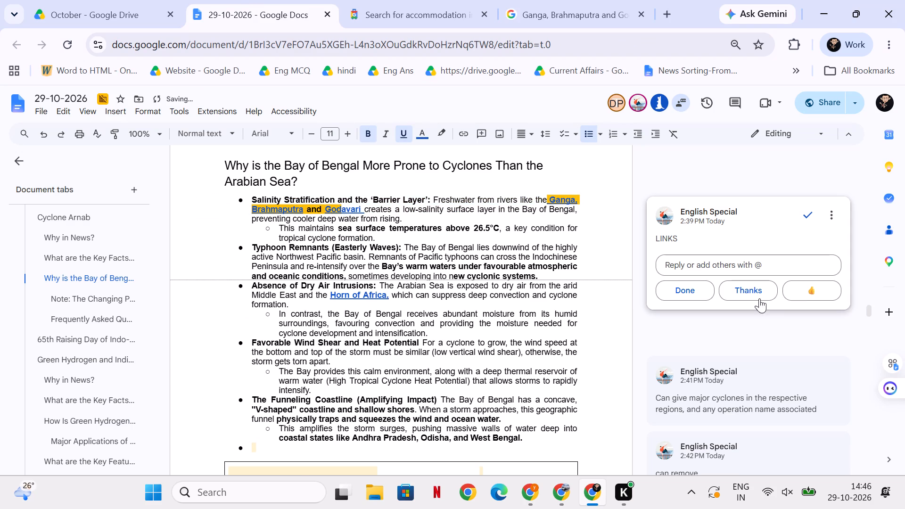
# Reply "Done" to the LINKS comment on the river names.
pyautogui.click(685, 293)
pyautogui.click(813, 289)
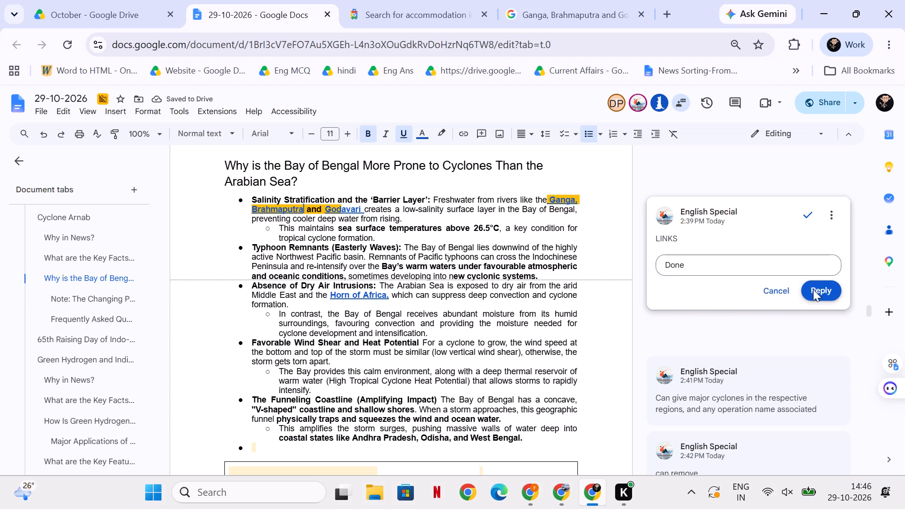
# Delete "Note: The Changing Paradigm (" from the Arabian Sea Anomaly box heading, as the "can remove" comment asks.
pyautogui.scroll(-2, 813, 289)
pyautogui.click(722, 304)
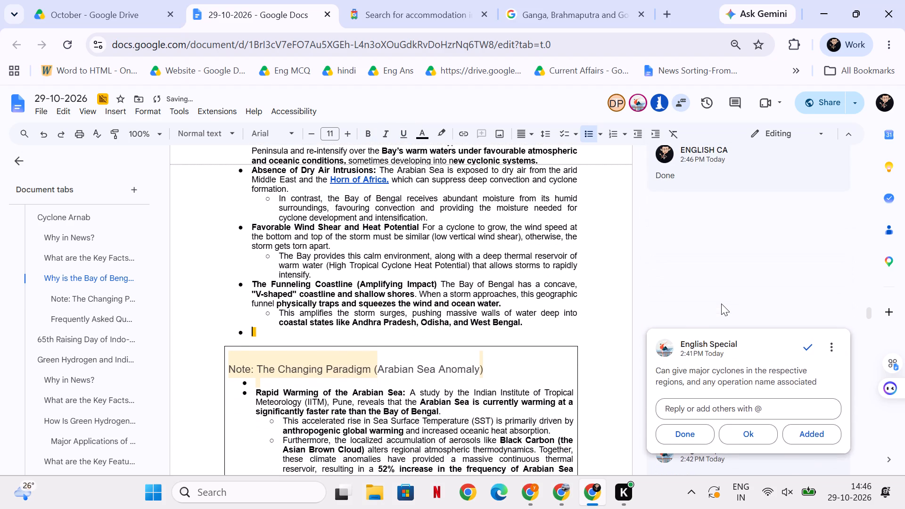
pyautogui.scroll(-1, 721, 304)
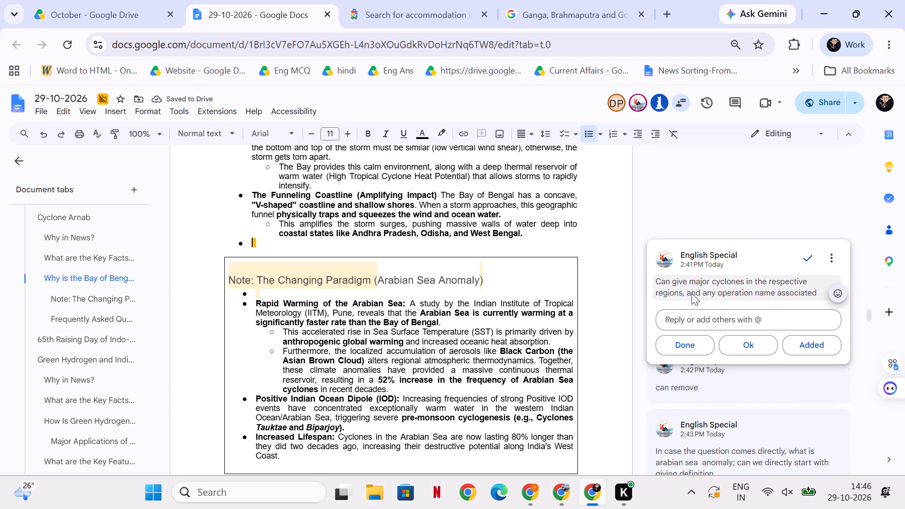
pyautogui.scroll(3, 691, 293)
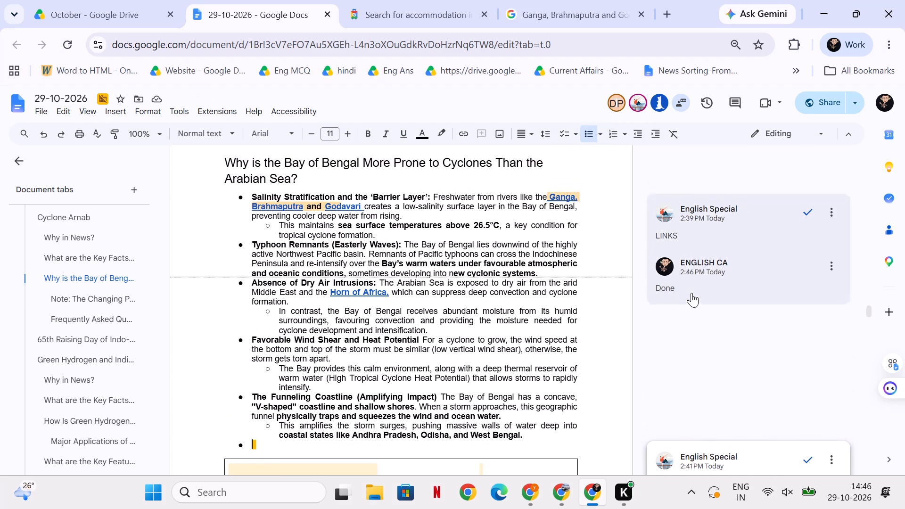
pyautogui.scroll(-5, 691, 293)
pyautogui.scroll(1, 690, 189)
pyautogui.click(692, 215)
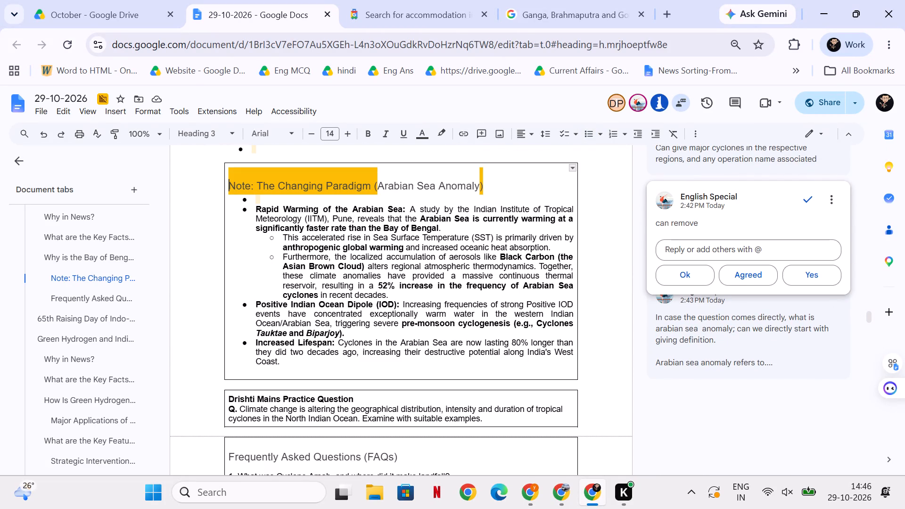
pyautogui.click(377, 191)
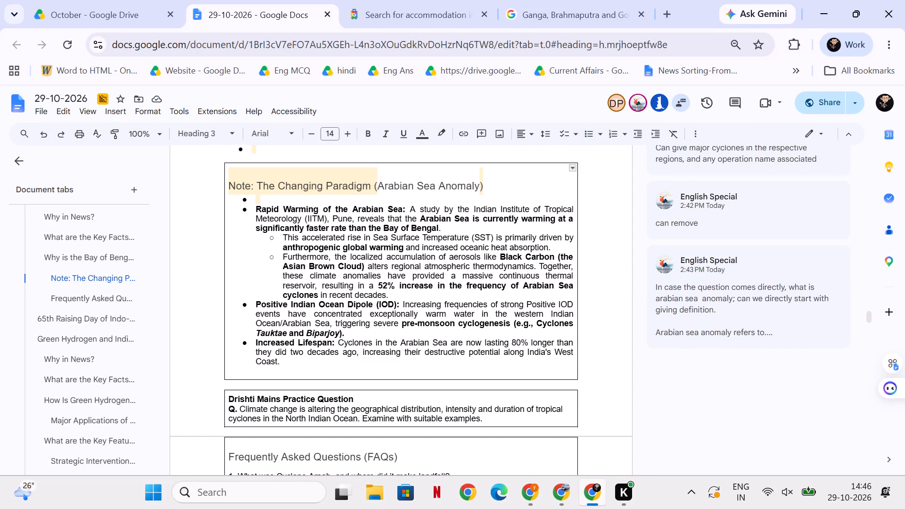
pyautogui.hotkey('ctrl', 'shift', 'Left')
pyautogui.hotkey('ctrl', 'shift', 'Left')
pyautogui.hotkey('ctrl', 'shift', 'Left')
pyautogui.hotkey('ctrl', 'shift', 'Left')
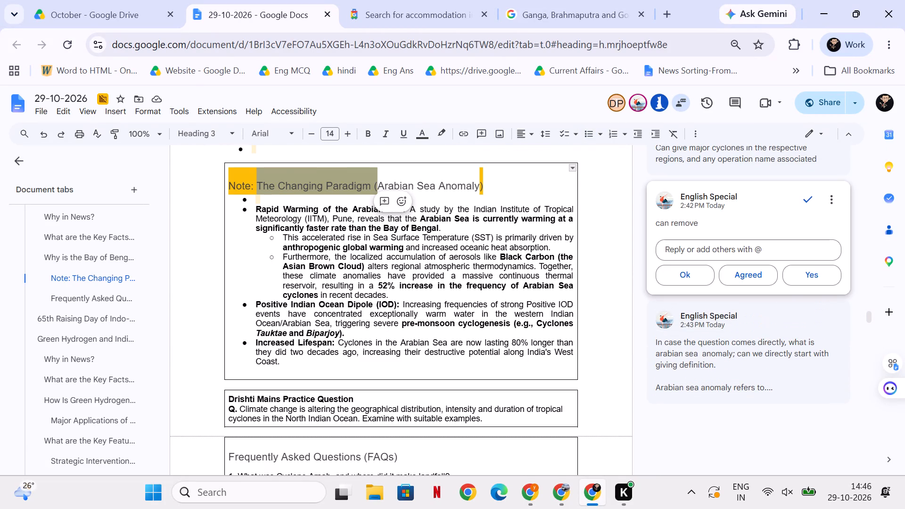
pyautogui.hotkey('ctrl', 'shift', 'Left')
pyautogui.hotkey('ctrl', 'shift', 'Left')
pyautogui.press('BackSpace')
pyautogui.press('Right')
pyautogui.press('Right')
pyautogui.press('Right')
pyautogui.press('Right')
pyautogui.press('Right')
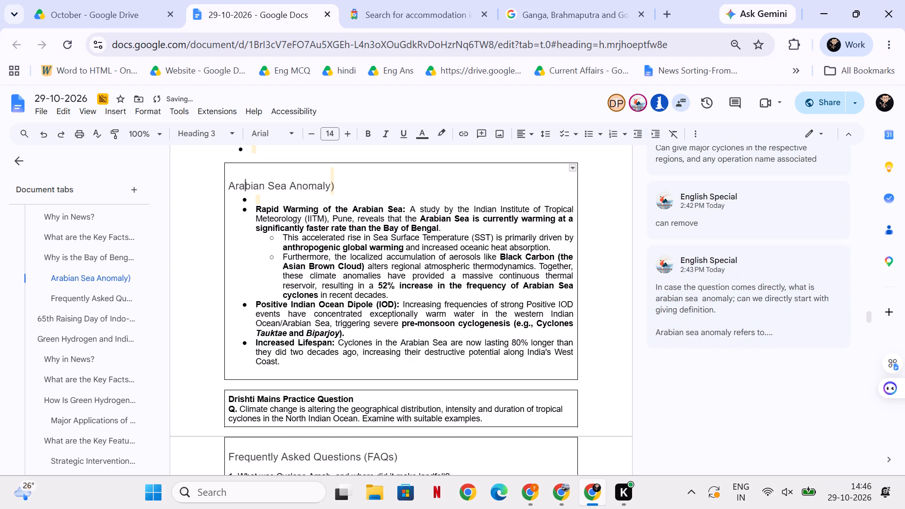
# Copy "Arabian sea anomaly refers" from the comment requesting a definition and search the web for it.
pyautogui.click(710, 314)
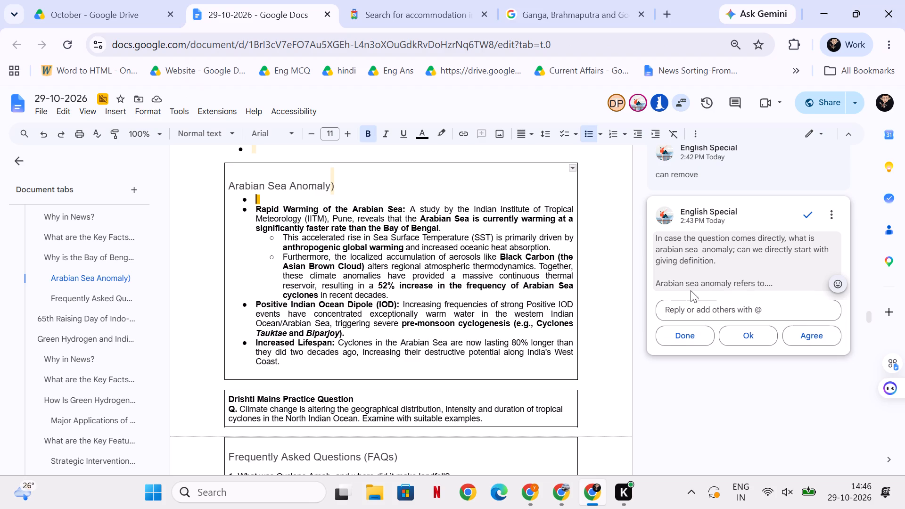
pyautogui.moveTo(654, 278); pyautogui.dragTo(745, 279)
pyautogui.moveTo(745, 279); pyautogui.dragTo(746, 279)
pyautogui.click(651, 280)
pyautogui.moveTo(654, 284); pyautogui.dragTo(689, 285)
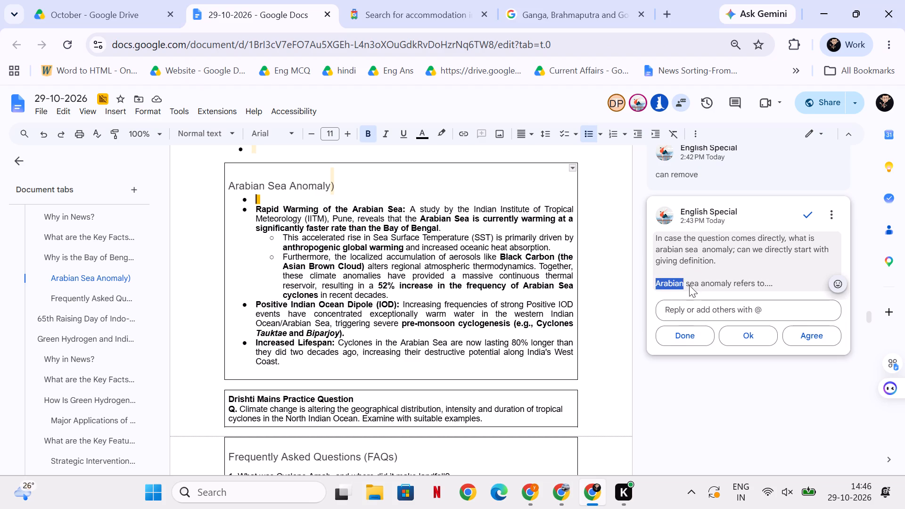
pyautogui.moveTo(689, 285); pyautogui.dragTo(756, 284)
pyautogui.hotkey('ctrl', 'c')
pyautogui.click(640, 0)
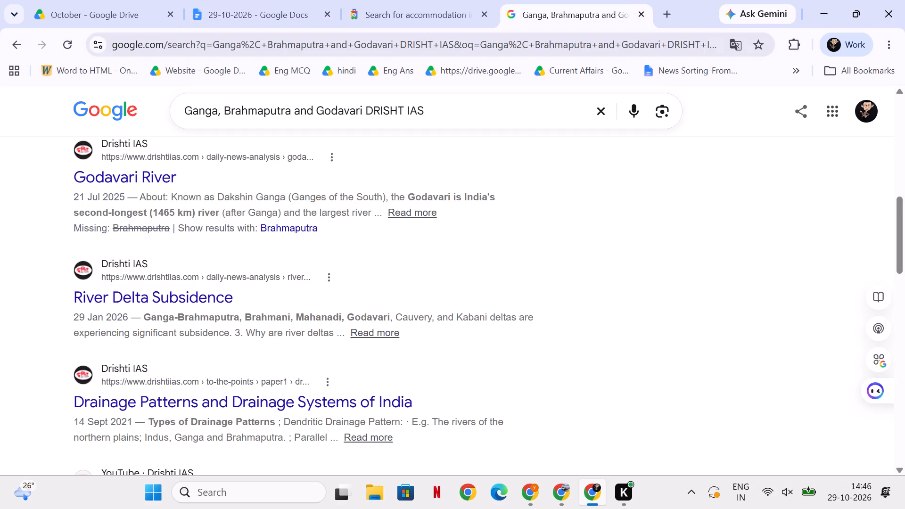
pyautogui.click(643, 40)
pyautogui.hotkey('ctrl', 'v')
pyautogui.press('Return')
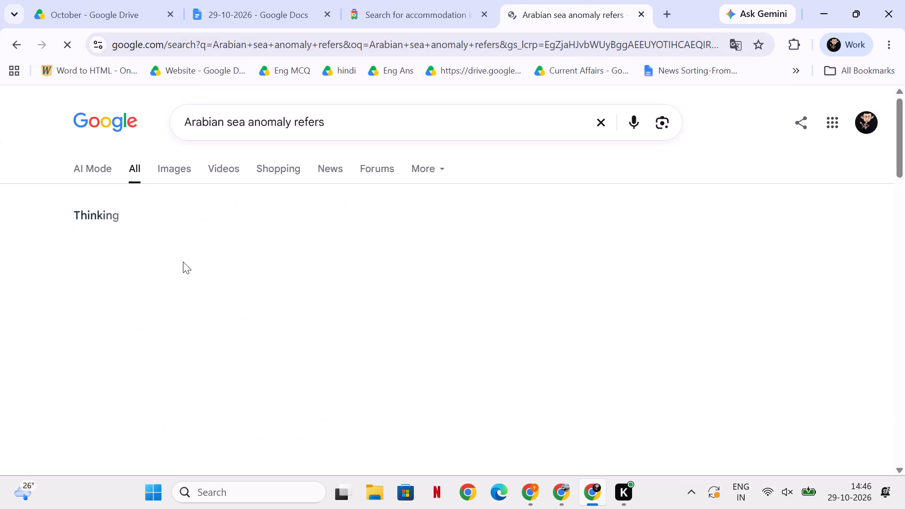
# Copy the AI Overview's definition sentence for the Arabian Sea anomaly and paste it unformatted into the empty bullet under the Arabian Sea Anomaly heading.
pyautogui.scroll(-3, 156, 280)
pyautogui.scroll(2, 156, 280)
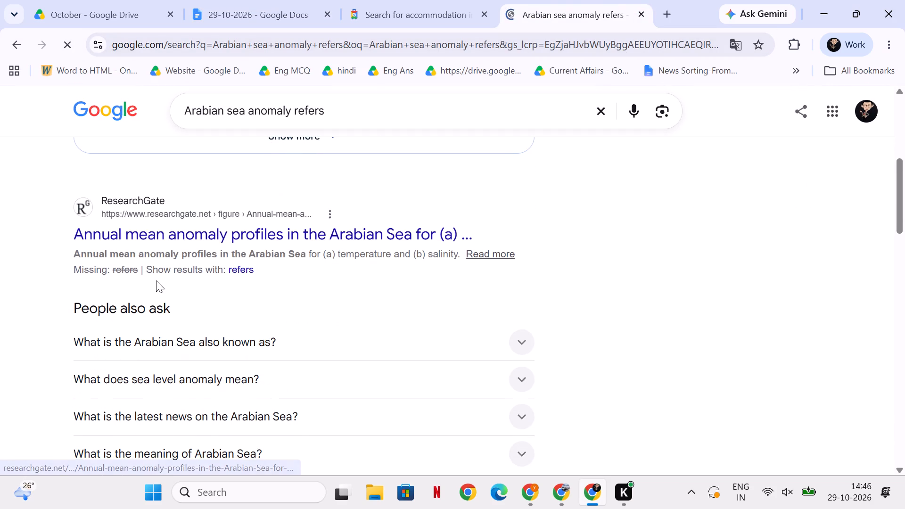
pyautogui.scroll(2, 156, 280)
pyautogui.scroll(-1, 156, 280)
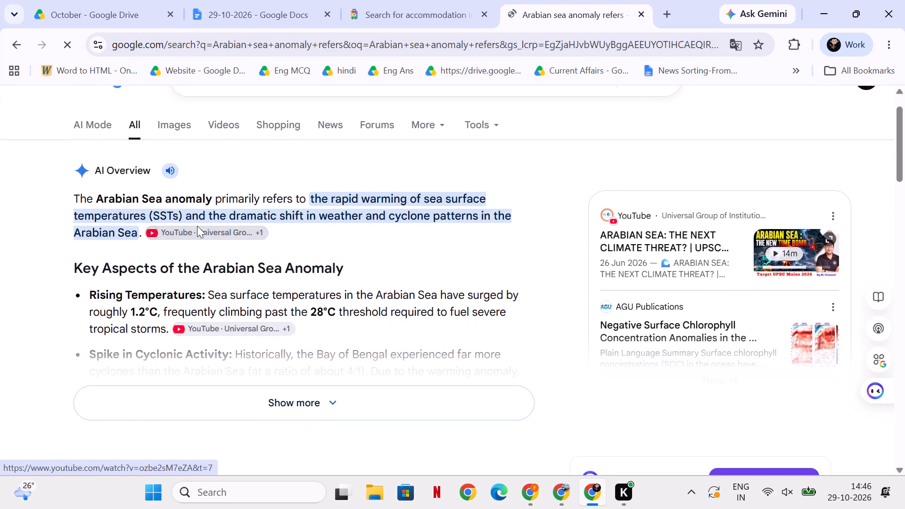
pyautogui.moveTo(67, 197); pyautogui.dragTo(134, 238)
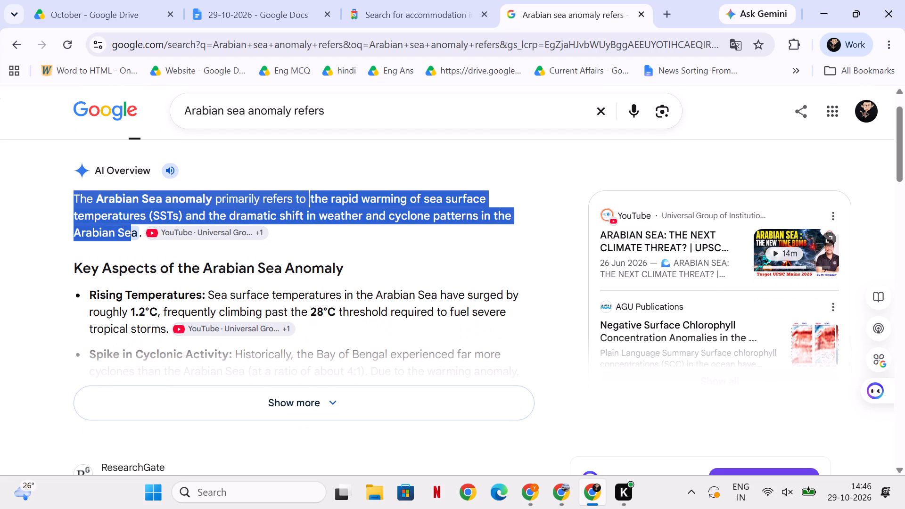
pyautogui.moveTo(134, 238); pyautogui.dragTo(137, 236)
pyautogui.hotkey('ctrl', 'c')
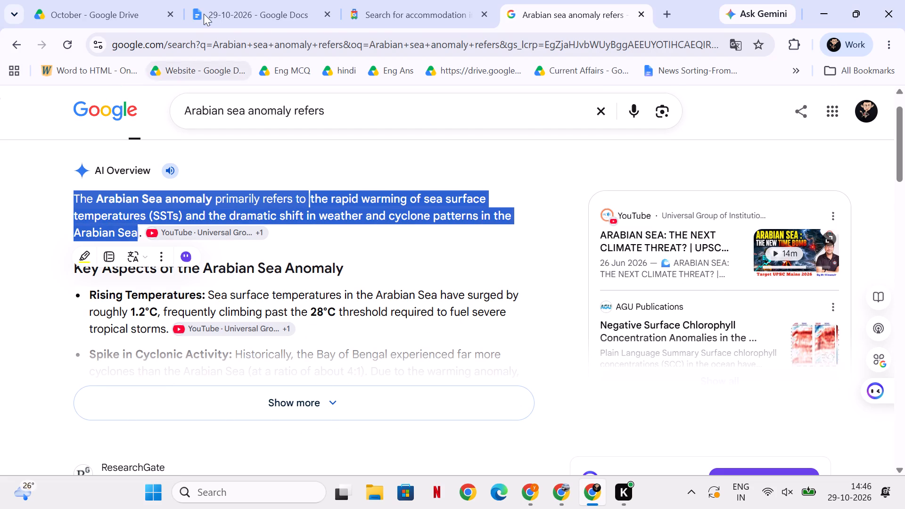
pyautogui.click(204, 12)
pyautogui.hotkey('ctrl', 'shift', 'v')
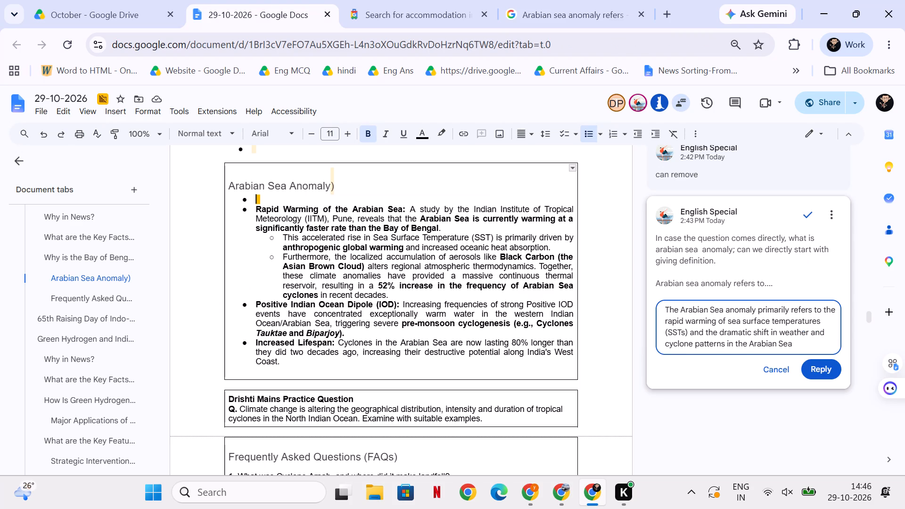
pyautogui.hotkey('ctrl', 'z')
pyautogui.click(272, 197)
pyautogui.hotkey('ctrl', 'shift', 'v')
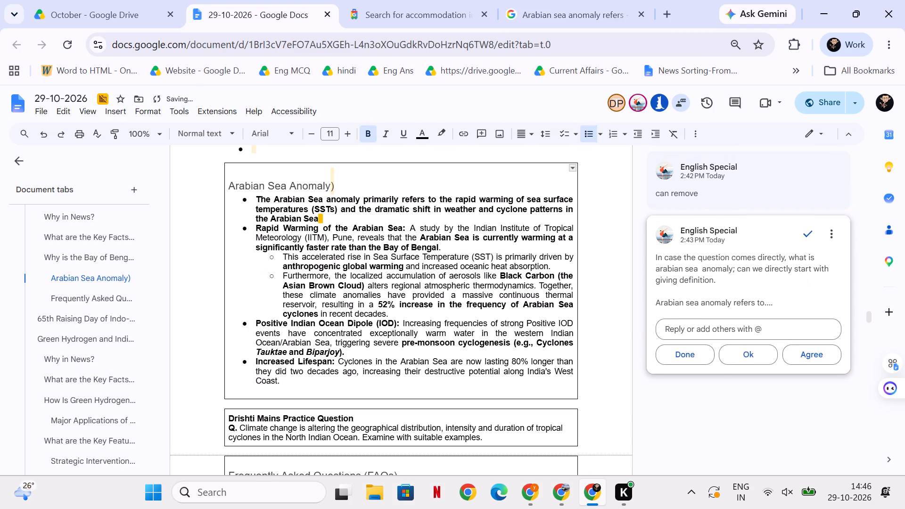
# Remove the bold from the pasted definition sentence and end it with a period.
pyautogui.moveTo(257, 196); pyautogui.dragTo(328, 216)
pyautogui.hotkey('ctrl', 'b')
pyautogui.click(328, 216)
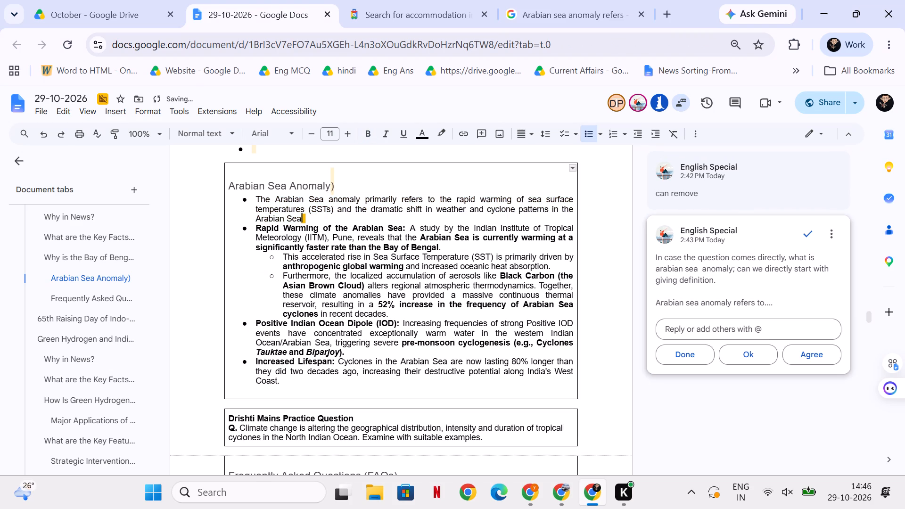
pyautogui.press('.')
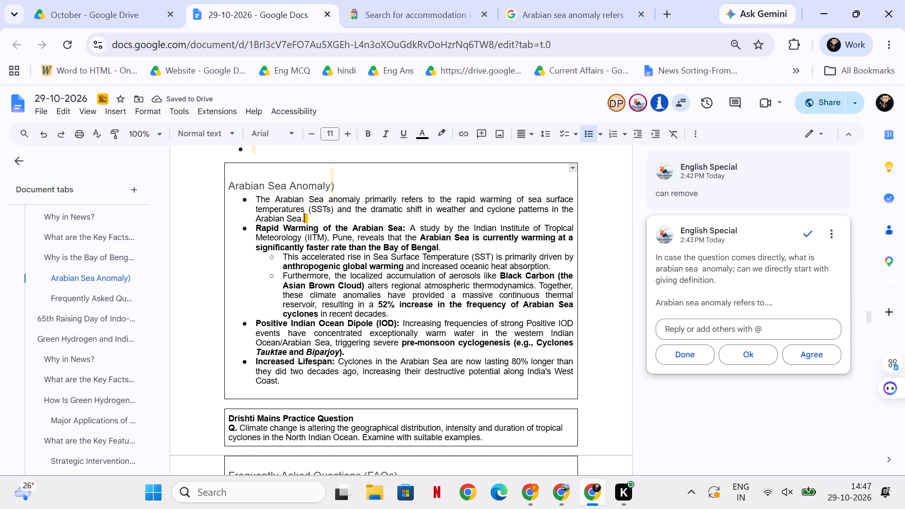
# Bold "rapid warming of sea surface temperatures (SSTs)" in the Arabian Sea anomaly definition.
pyautogui.click(342, 207)
pyautogui.moveTo(274, 199); pyautogui.dragTo(324, 199)
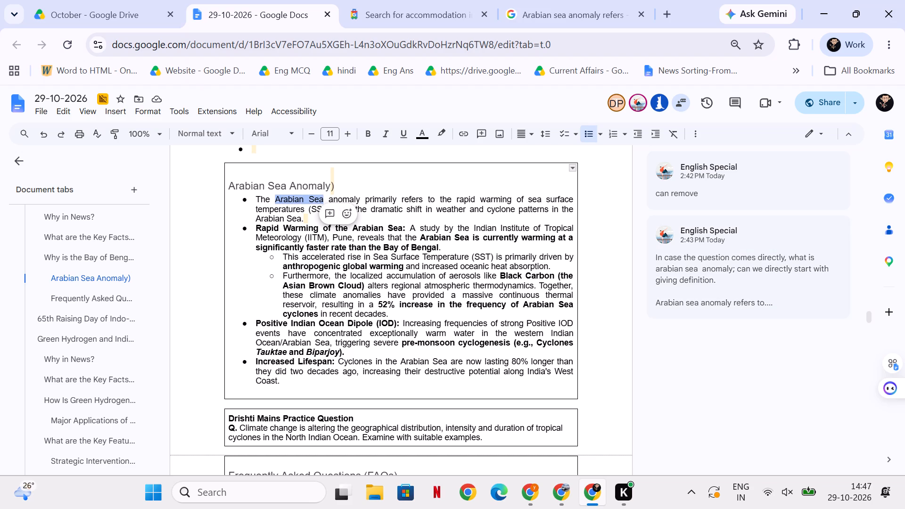
pyautogui.click(361, 200)
pyautogui.moveTo(452, 200); pyautogui.dragTo(343, 213)
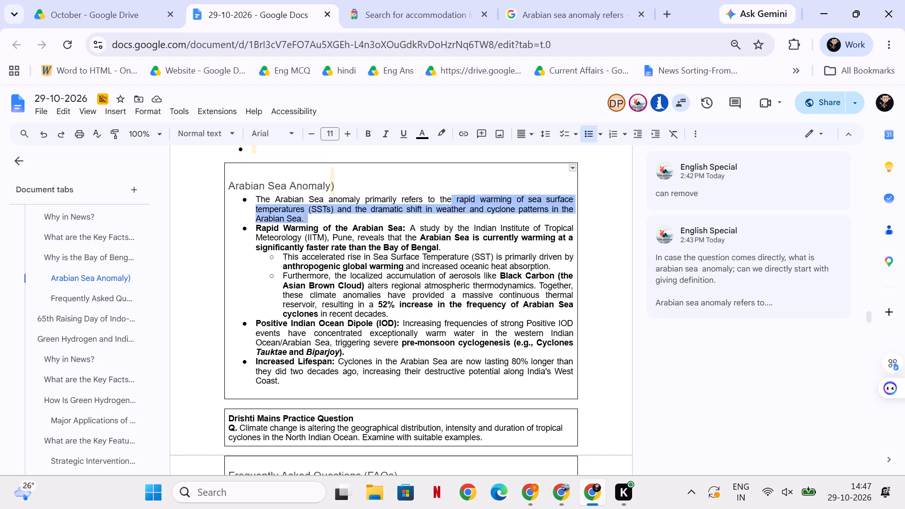
pyautogui.moveTo(343, 213); pyautogui.dragTo(334, 207)
pyautogui.hotkey('ctrl', 'b')
pyautogui.click(334, 207)
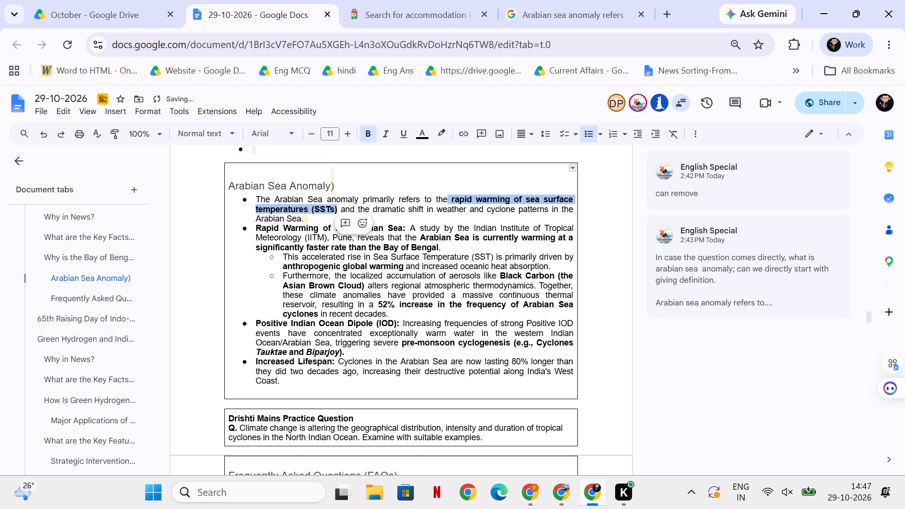
# Reply "d" to the comment requesting a definition for the Arabian Sea anomaly.
pyautogui.click(303, 217)
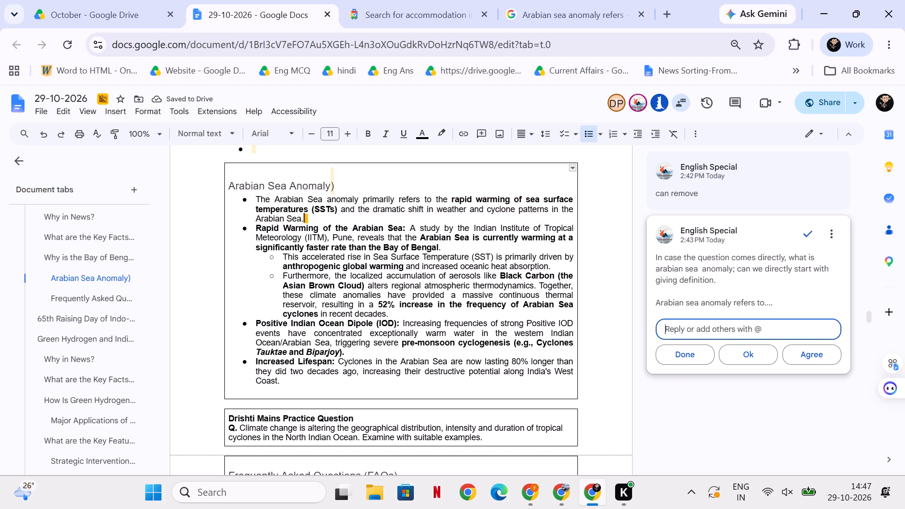
pyautogui.click(810, 350)
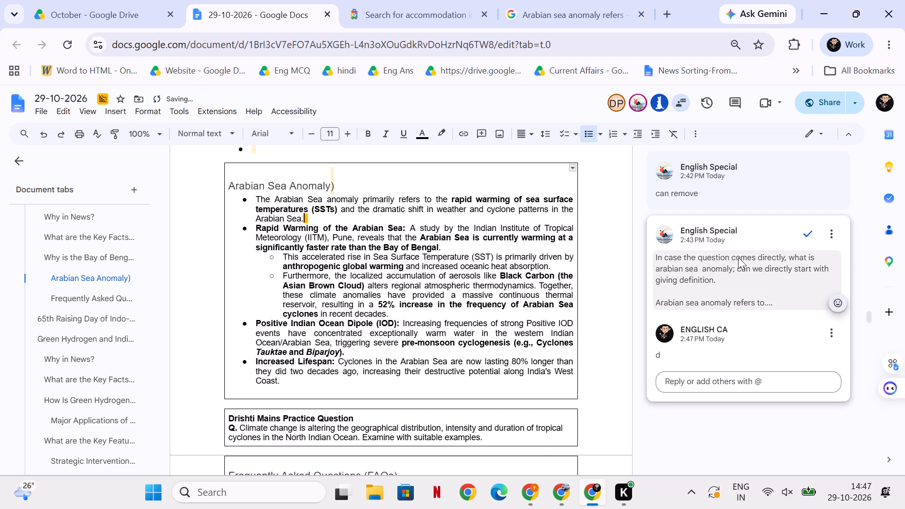
# Delete the stray closing parenthesis from the end of the Arabian Sea Anomaly heading, as the "can remove" comment asks.
pyautogui.scroll(1, 738, 257)
pyautogui.click(691, 249)
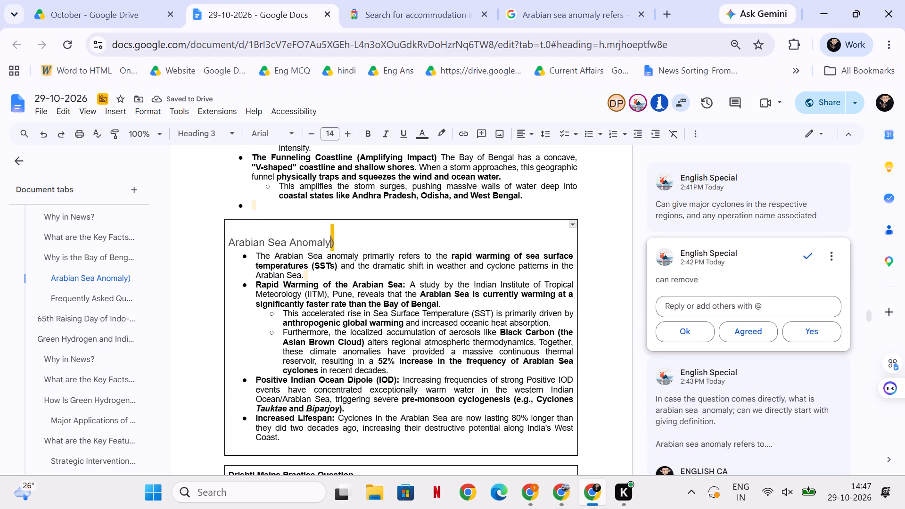
pyautogui.click(363, 236)
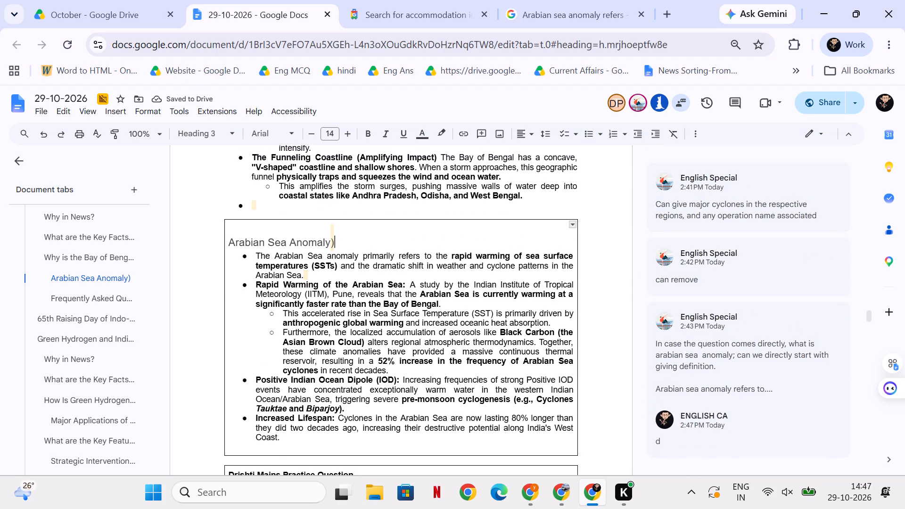
pyautogui.press('BackSpace')
# Remove the empty bullet below the Funneling Coastline point, just above the Arabian Sea Anomaly box.
pyautogui.click(742, 237)
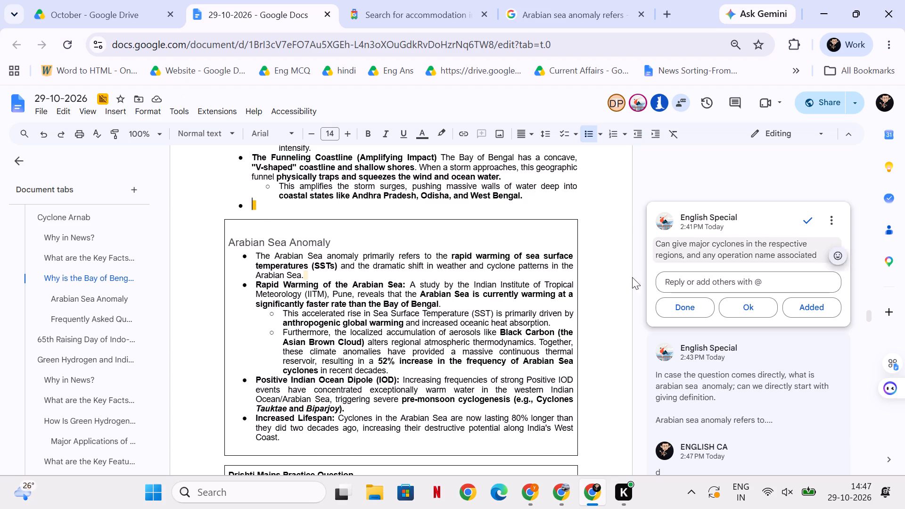
pyautogui.scroll(4, 562, 268)
pyautogui.scroll(-1, 561, 268)
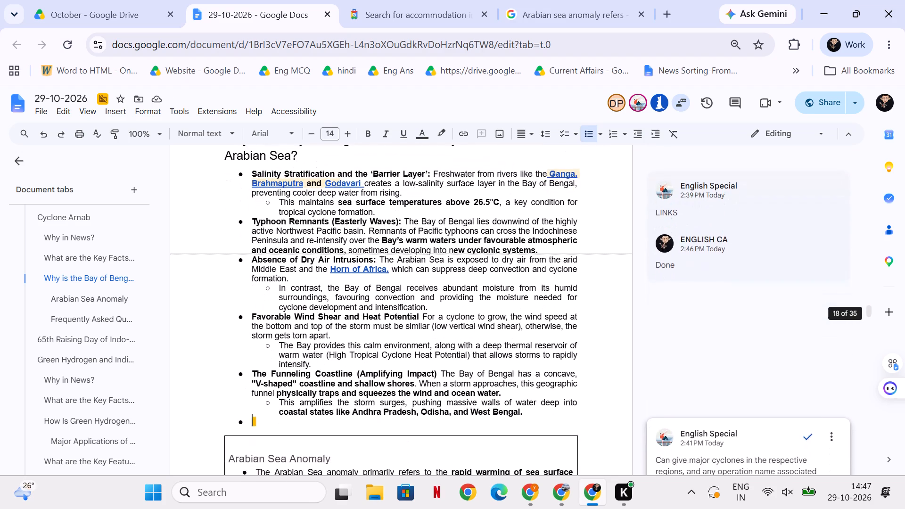
pyautogui.scroll(-1, 562, 268)
pyautogui.click(246, 332)
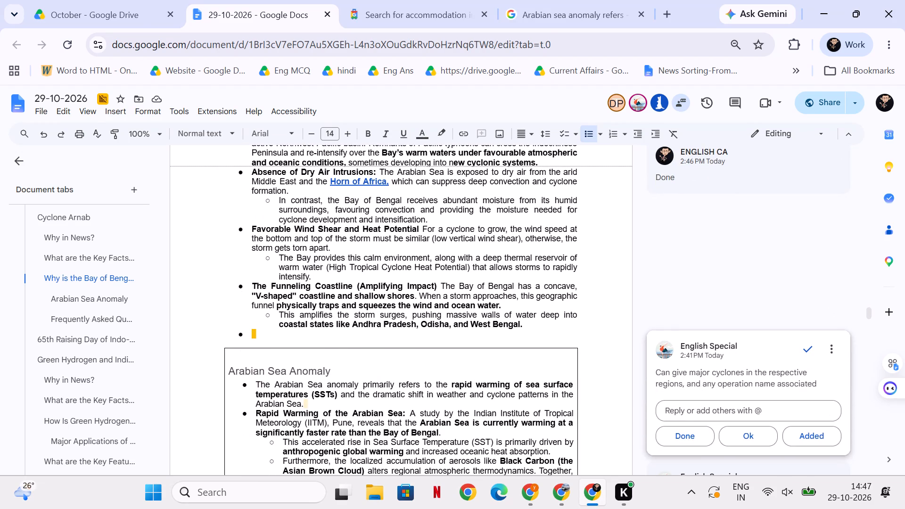
pyautogui.press('BackSpace')
pyautogui.press('BackSpace')
pyautogui.press('BackSpace')
pyautogui.scroll(2, 246, 332)
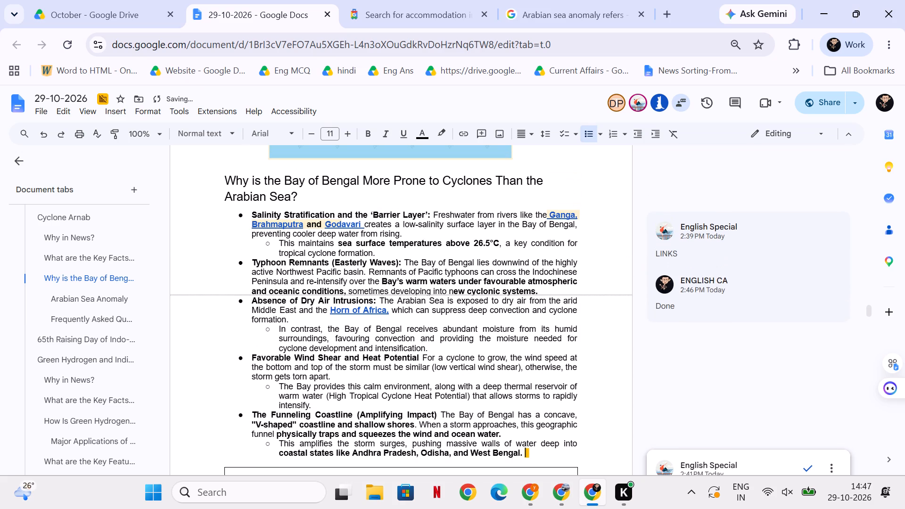
pyautogui.scroll(-3, 677, 289)
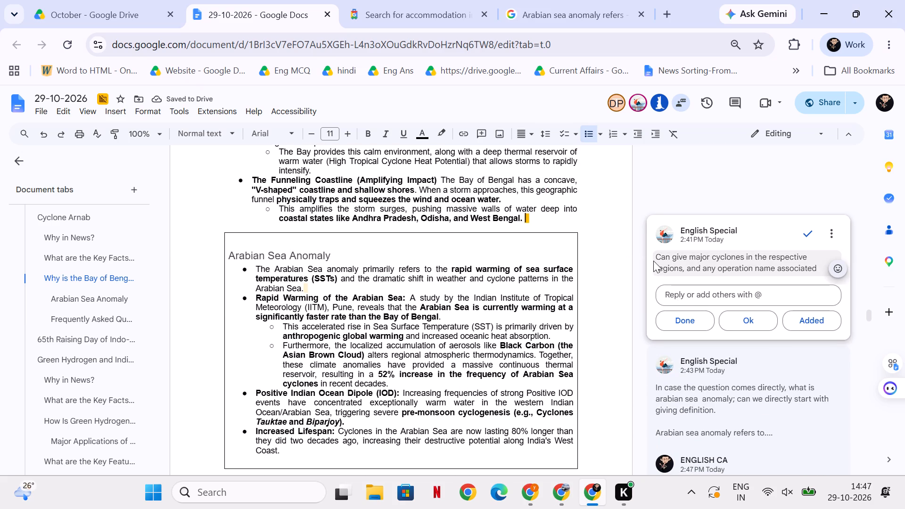
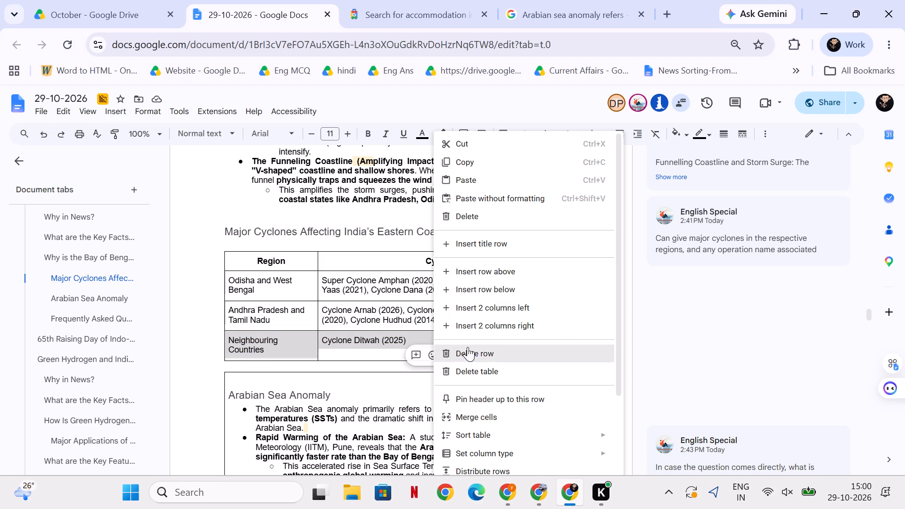
pyautogui.click(475, 356)
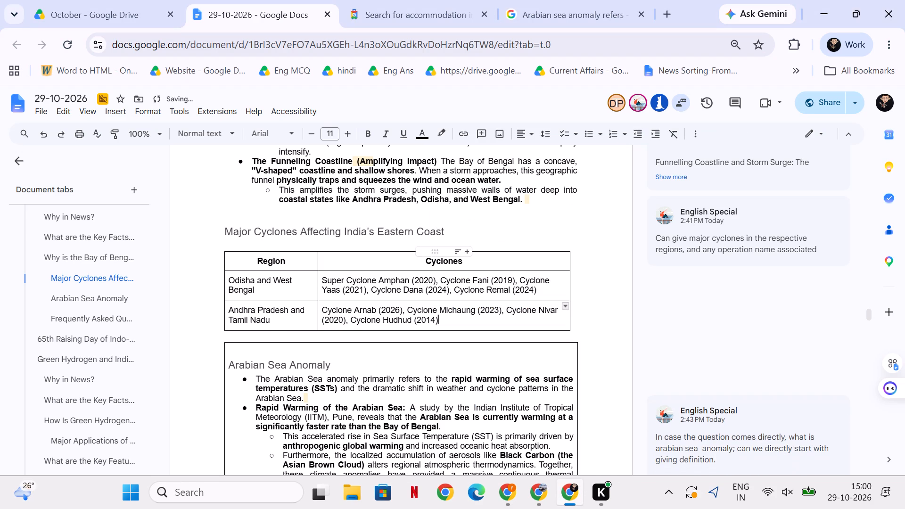
# Remove the blank line between the Major Cyclones heading and the table.
pyautogui.click(250, 242)
pyautogui.press('BackSpace')
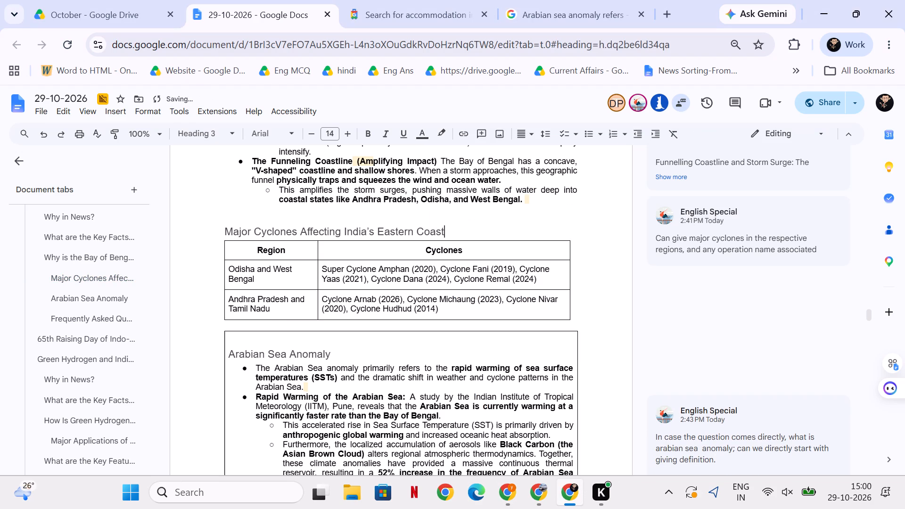
# Replace "Affecting" with "on the" in the heading above the cyclone table.
pyautogui.click(310, 234)
pyautogui.click(306, 232)
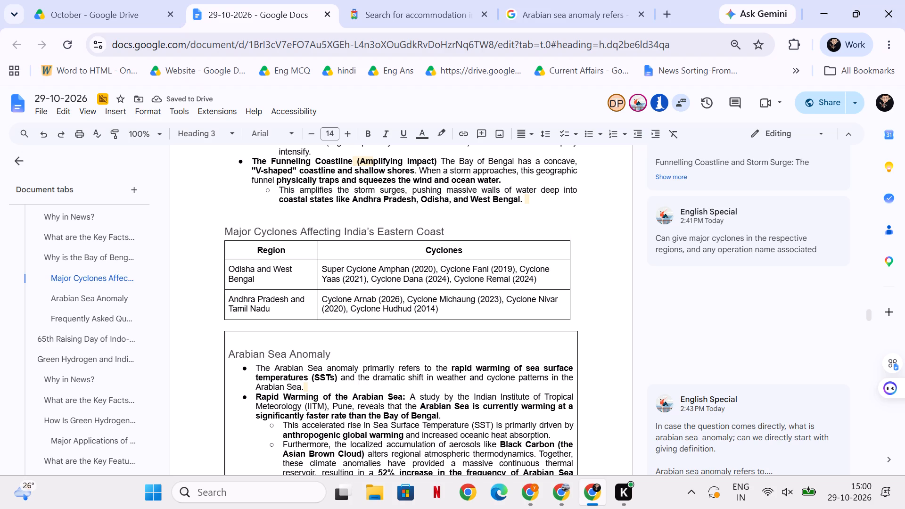
pyautogui.moveTo(302, 232); pyautogui.dragTo(331, 231)
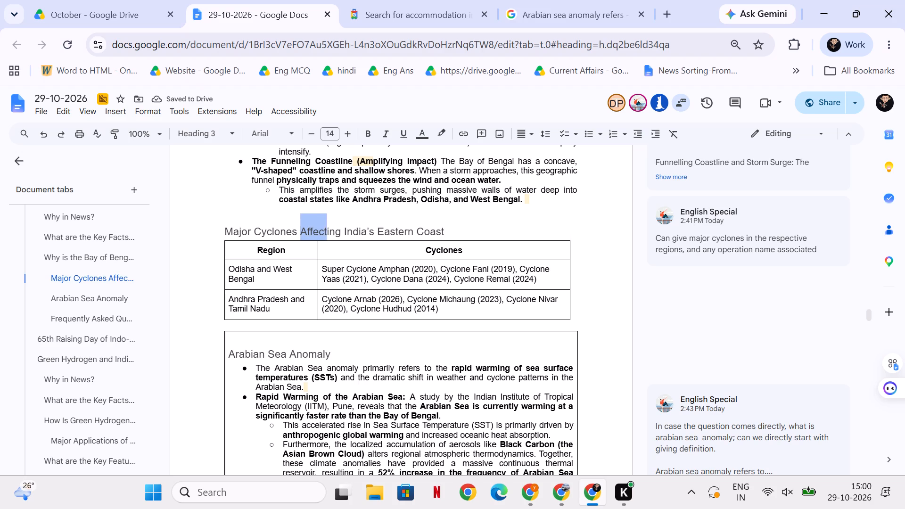
pyautogui.moveTo(331, 231); pyautogui.dragTo(340, 231)
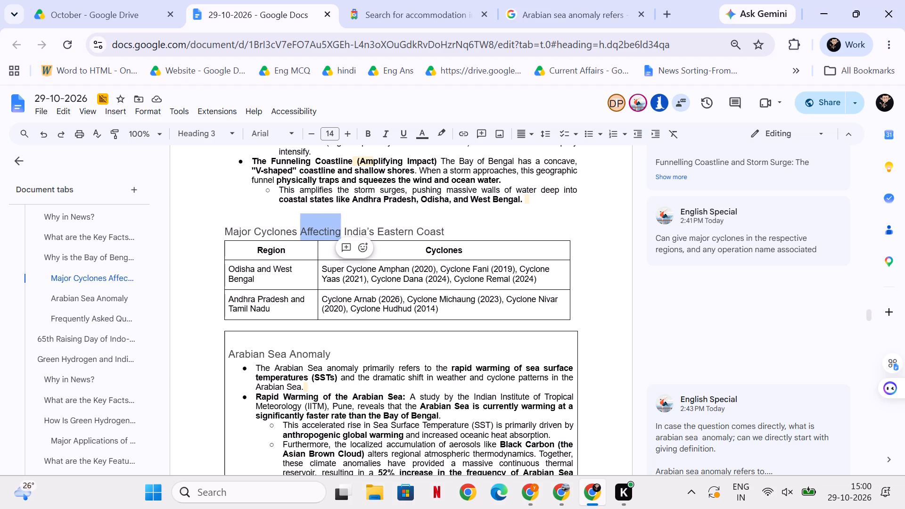
pyautogui.press('BackSpace')
pyautogui.write('on the')
pyautogui.press('space')
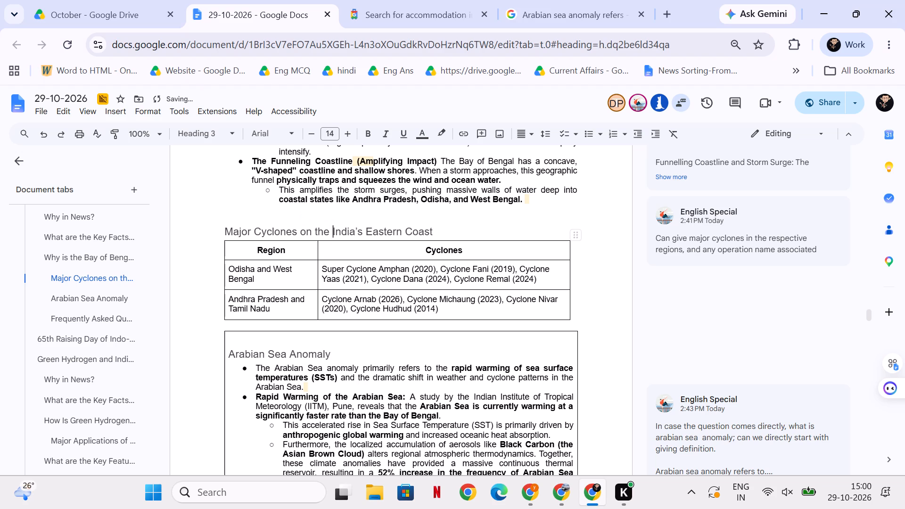
# Bold the Odisha and West Bengal row's cyclone text from "Super Cyclone Amphan" into "Cyclone Dana".
pyautogui.moveTo(323, 269); pyautogui.dragTo(414, 272)
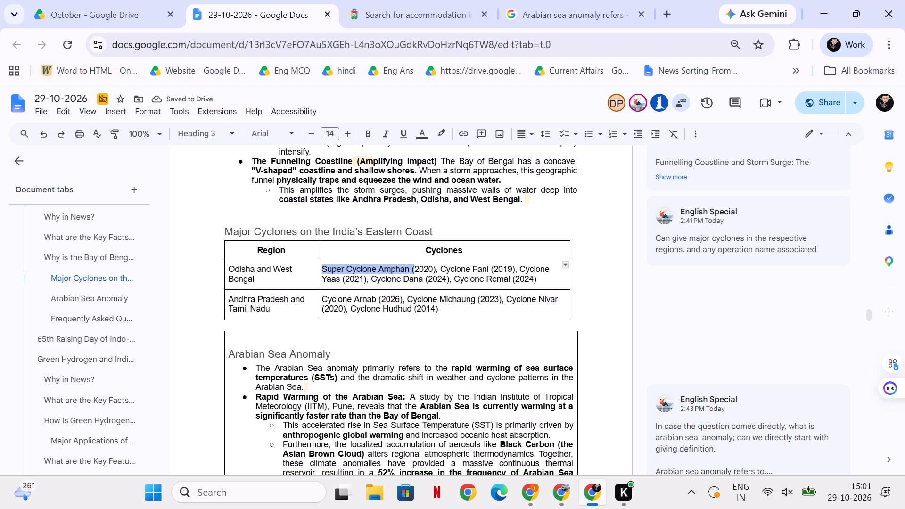
pyautogui.moveTo(414, 272); pyautogui.dragTo(412, 273)
pyautogui.hotkey('ctrl', 'b')
pyautogui.click(412, 273)
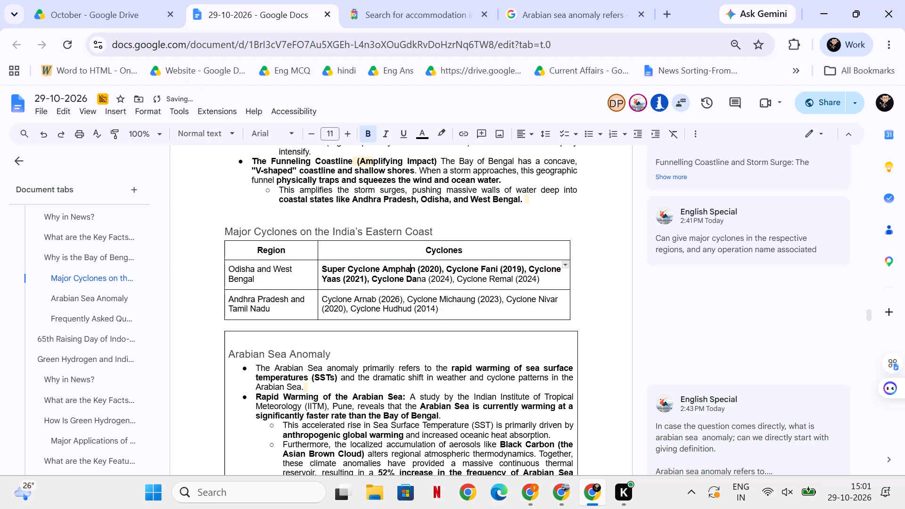
# Search Google for "Super Cyclone Amphan driht ias" and copy the link address of Drishti IAS's Cyclone Amphan article.
pyautogui.click(412, 272)
pyautogui.keyDown('ctrl'); pyautogui.moveTo(414, 270); pyautogui.dragTo(325, 266); pyautogui.keyUp('ctrl')
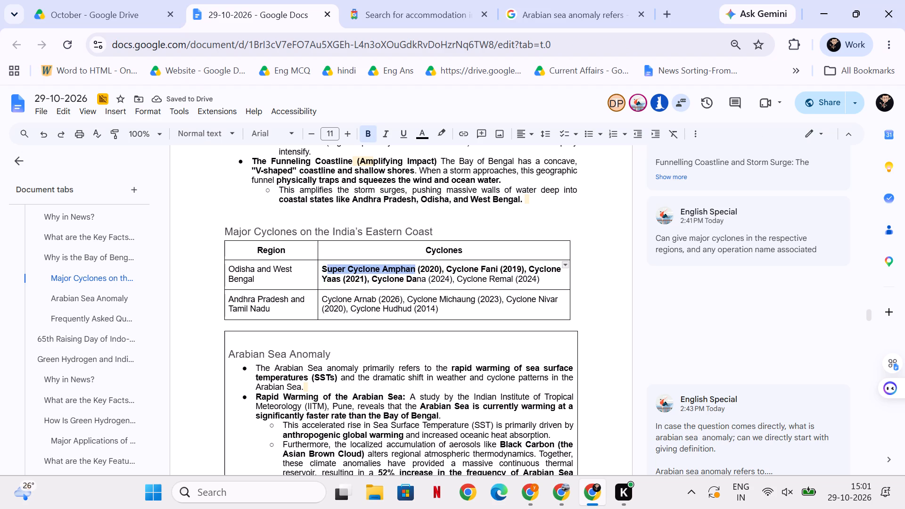
pyautogui.keyDown('ctrl'); pyautogui.moveTo(325, 266); pyautogui.dragTo(324, 266); pyautogui.keyUp('ctrl')
pyautogui.hotkey('ctrl', 'c')
pyautogui.click(575, 0)
pyautogui.click(563, 44)
pyautogui.hotkey('ctrl', 'v')
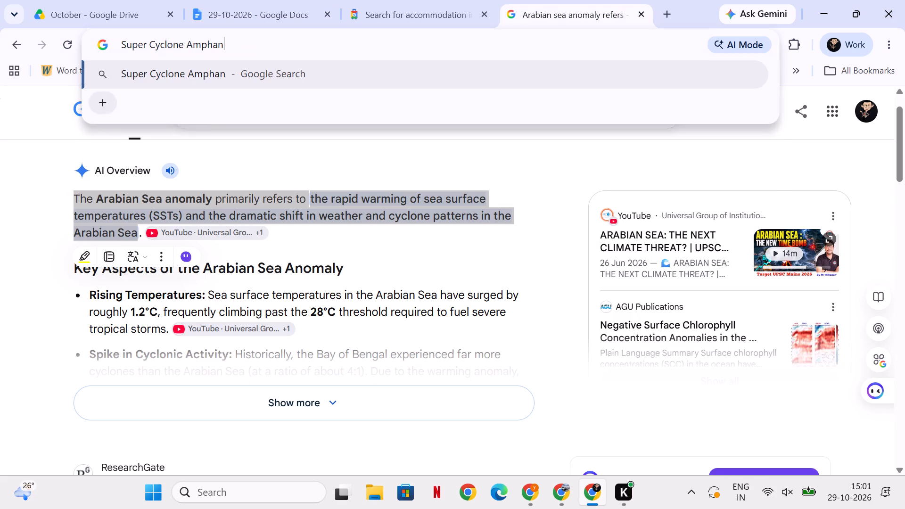
pyautogui.press('space')
pyautogui.write('driht ias')
pyautogui.press('Return')
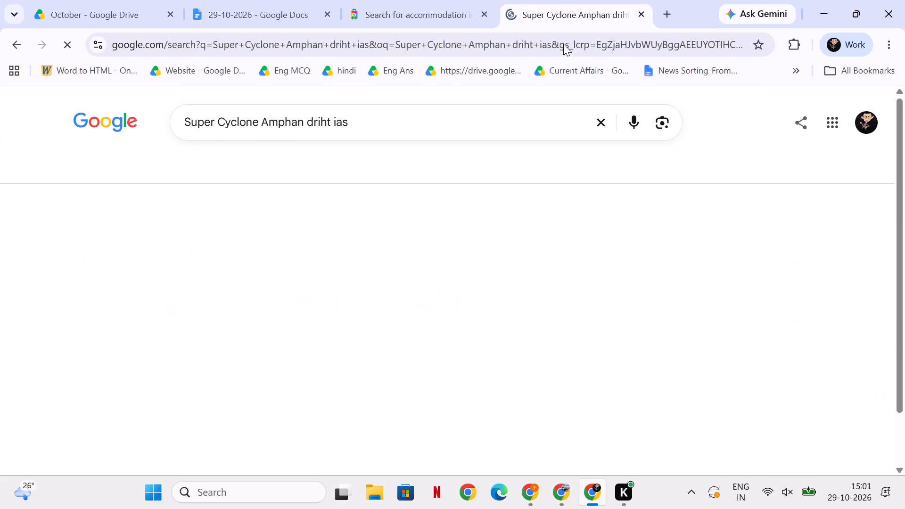
pyautogui.scroll(-2, 563, 44)
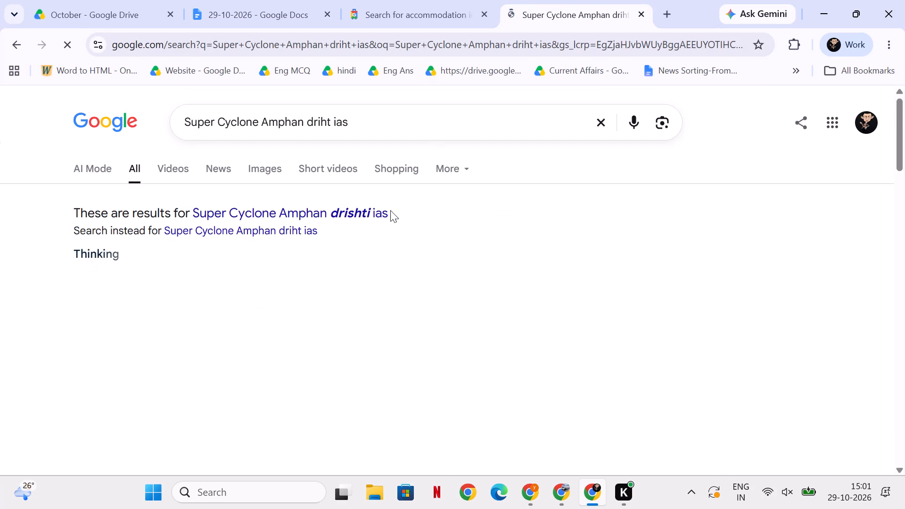
pyautogui.scroll(-3, 390, 210)
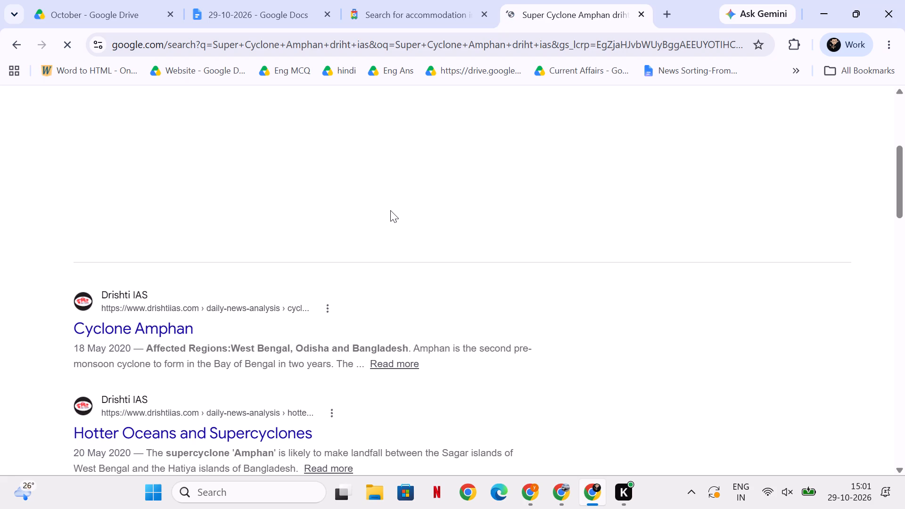
pyautogui.rightClick(166, 322)
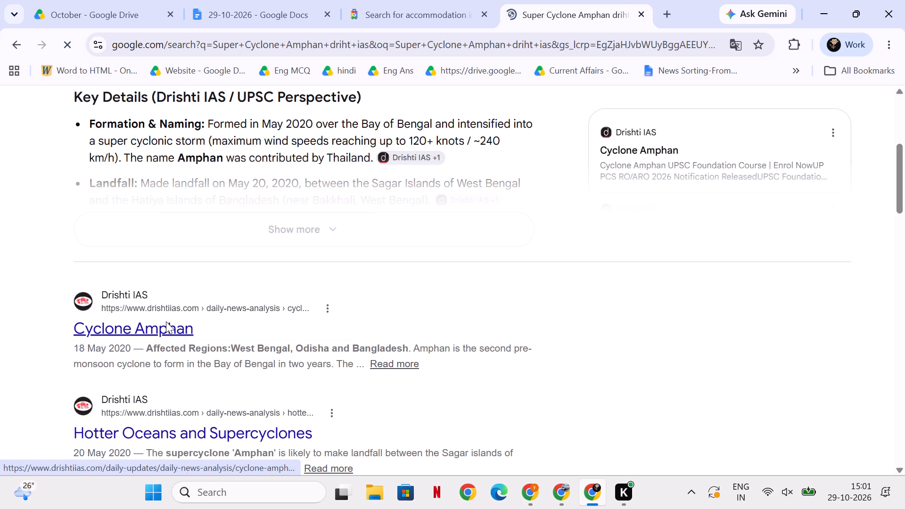
pyautogui.click(214, 279)
# Link "Super Cyclone Amphan" in the document's cyclone table to the copied Drishti IAS address.
pyautogui.click(205, 0)
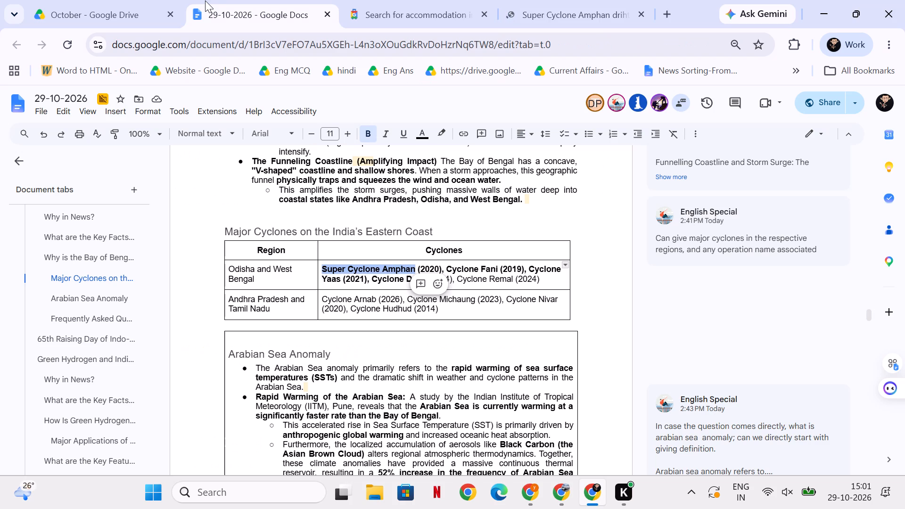
pyautogui.hotkey('ctrl', 'k')
pyautogui.hotkey('ctrl', 'v')
pyautogui.hotkey('ctrl', 'Return')
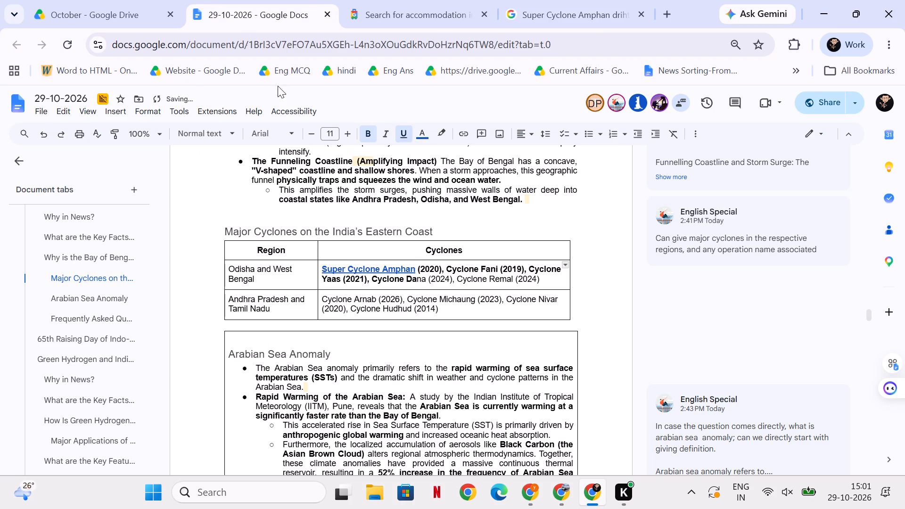
# Search Google for "Cyclone Fani driht ias" and copy the link address of Drishti IAS's Cyclone Fani article.
pyautogui.moveTo(449, 273); pyautogui.dragTo(472, 268)
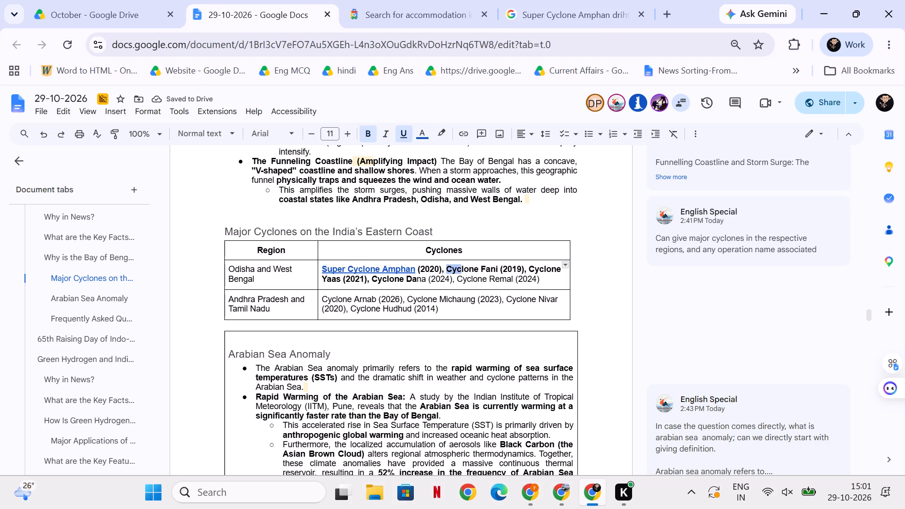
pyautogui.moveTo(472, 268); pyautogui.dragTo(501, 262)
pyautogui.hotkey('ctrl', 'c')
pyautogui.keyDown('ctrl'); pyautogui.click(569, 0); pyautogui.keyUp('ctrl')
pyautogui.moveTo(302, 109); pyautogui.dragTo(142, 101)
pyautogui.hotkey('ctrl', 'v')
pyautogui.press('space')
pyautogui.press('Return')
pyautogui.scroll(-1, 189, 236)
pyautogui.rightClick(121, 217)
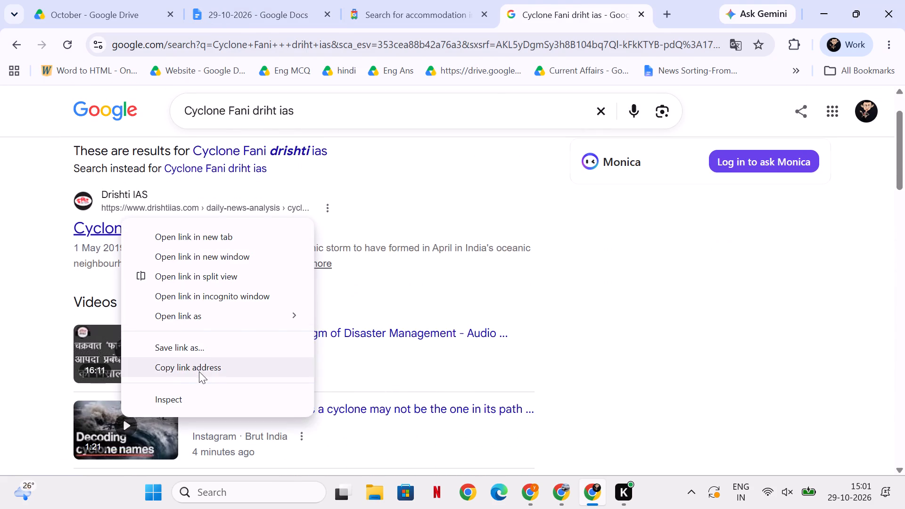
pyautogui.click(199, 371)
# Link "Cyclone Fani" in the document's cyclone table to the copied Drishti IAS address.
pyautogui.click(242, 0)
pyautogui.hotkey('ctrl', 'k')
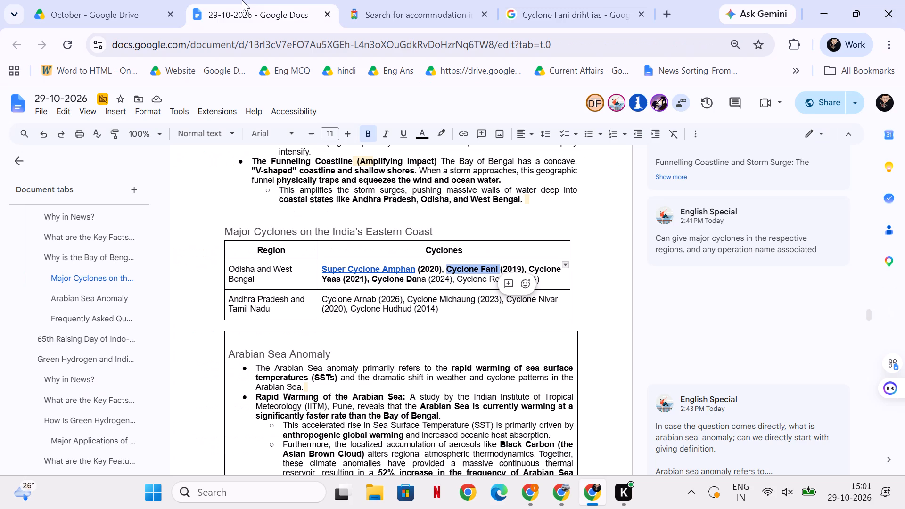
pyautogui.hotkey('ctrl', 'v')
pyautogui.hotkey('ctrl', 'Return')
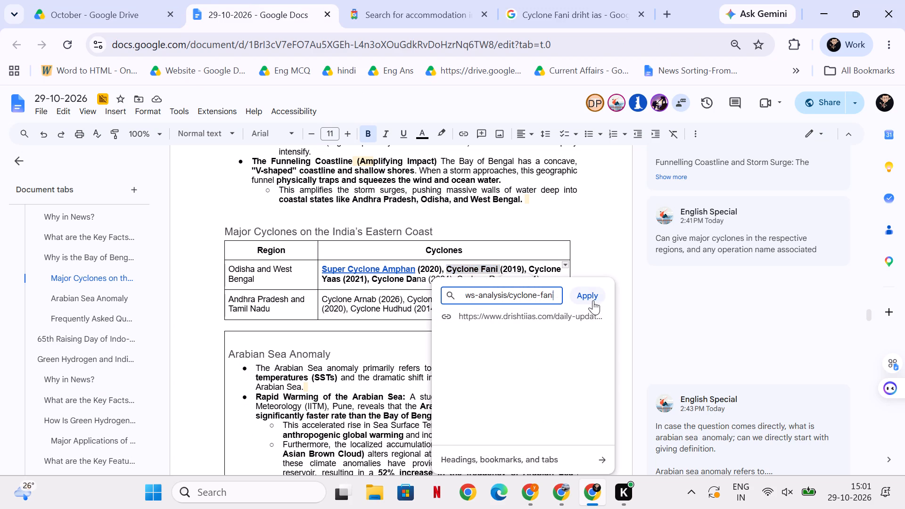
pyautogui.click(593, 300)
# Search Google for "Cyclone Yaas driht ias" and copy the link address of Drishti IAS's English Cyclone Yaas article.
pyautogui.moveTo(529, 271); pyautogui.dragTo(356, 277)
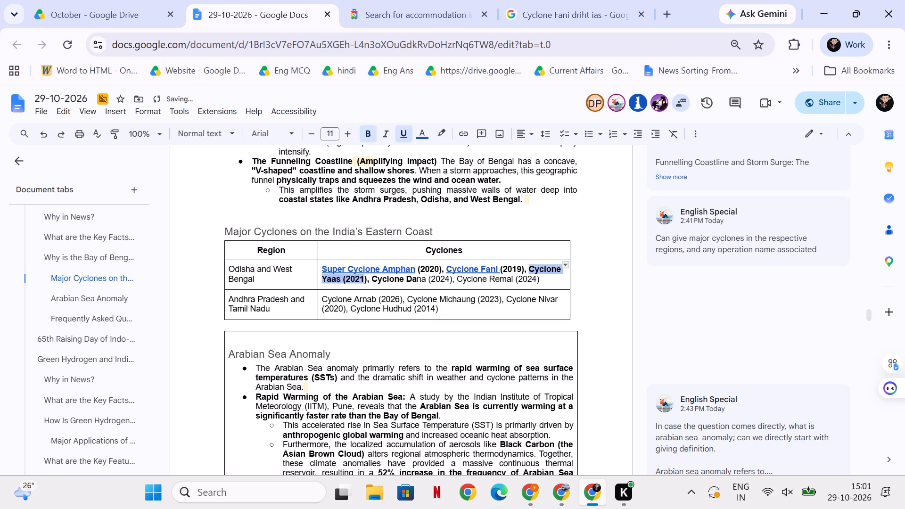
pyautogui.moveTo(356, 277); pyautogui.dragTo(340, 276)
pyautogui.hotkey('ctrl', 'c')
pyautogui.keyDown('ctrl'); pyautogui.click(570, 0); pyautogui.keyUp('ctrl')
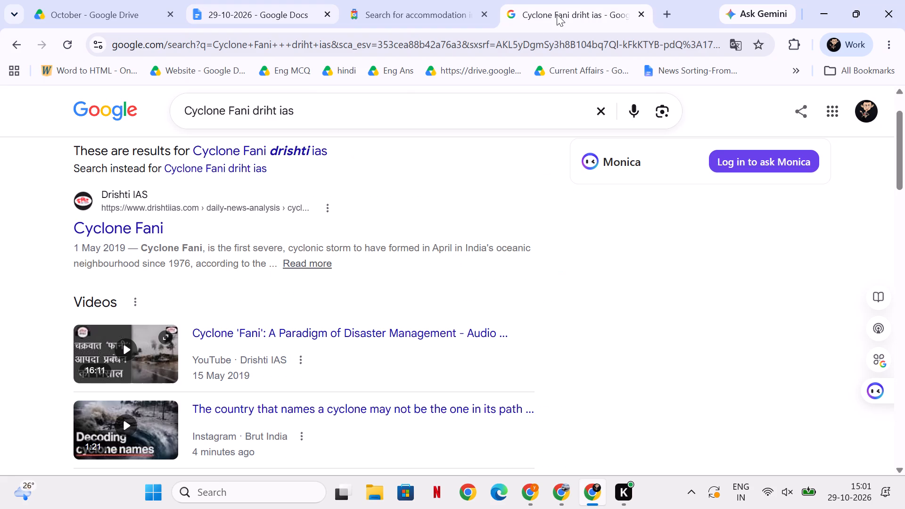
pyautogui.moveTo(252, 111); pyautogui.dragTo(177, 90)
pyautogui.hotkey('ctrl', 'v')
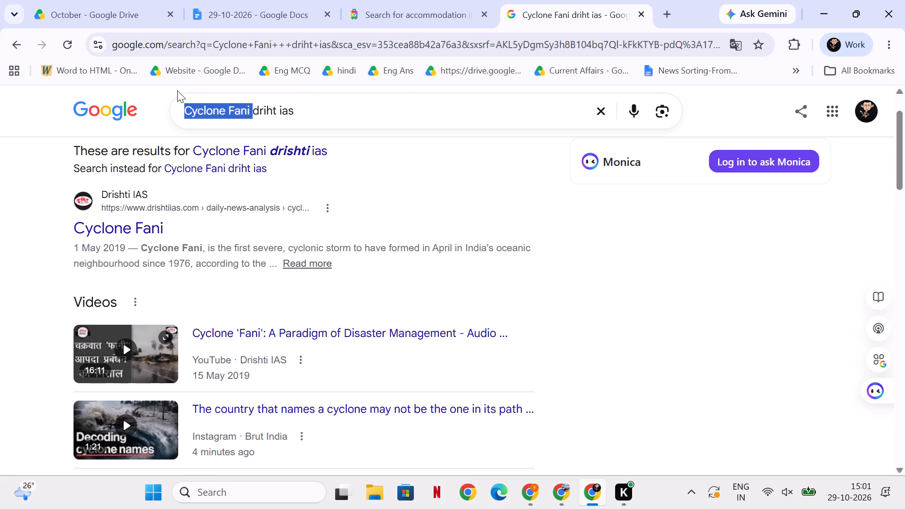
pyautogui.press('space')
pyautogui.press('Return')
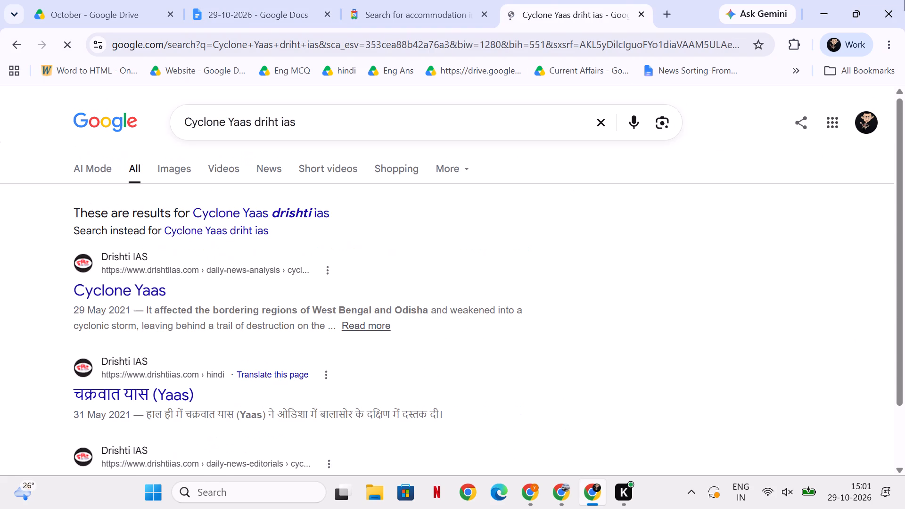
pyautogui.scroll(-1, 0, 320)
pyautogui.rightClick(110, 275)
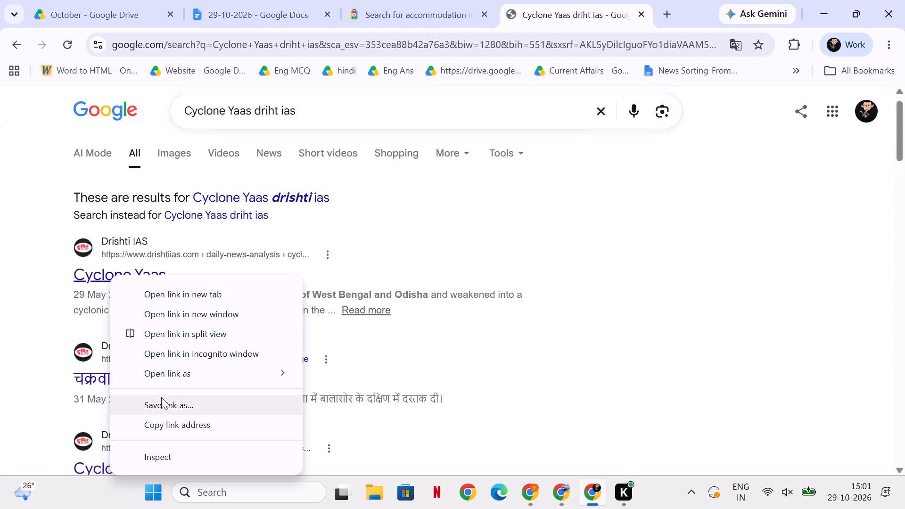
pyautogui.click(170, 423)
# Link "Cyclone Yaas" in the document's cyclone table to the copied Drishti IAS address.
pyautogui.click(247, 29)
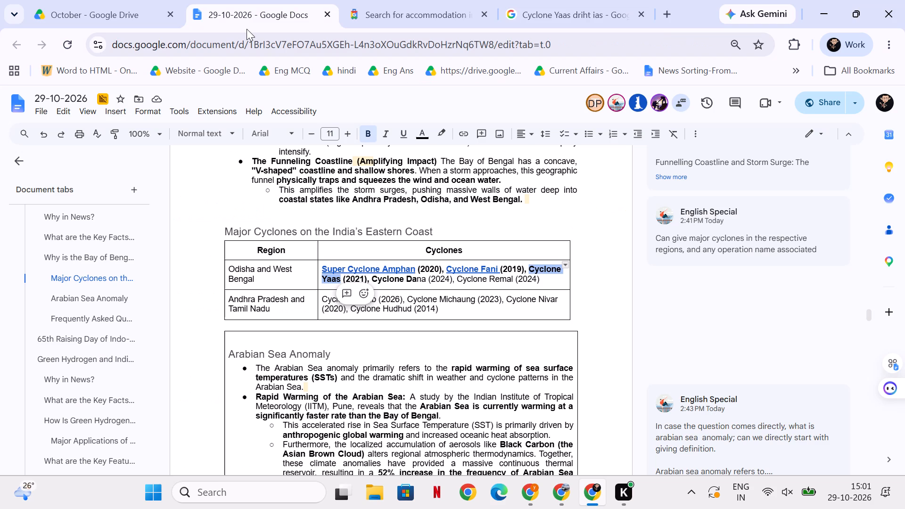
pyautogui.hotkey('ctrl', 'k')
pyautogui.hotkey('ctrl', 'v')
pyautogui.hotkey('ctrl', 'Return')
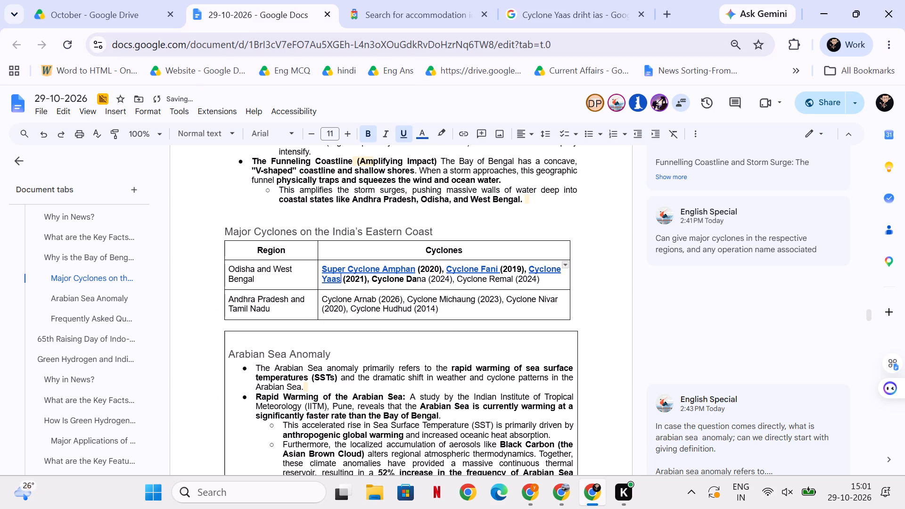
# Make the whole name "Cyclone Dana" bold in the table's Odisha and West Bengal row.
pyautogui.moveTo(370, 283); pyautogui.dragTo(420, 284)
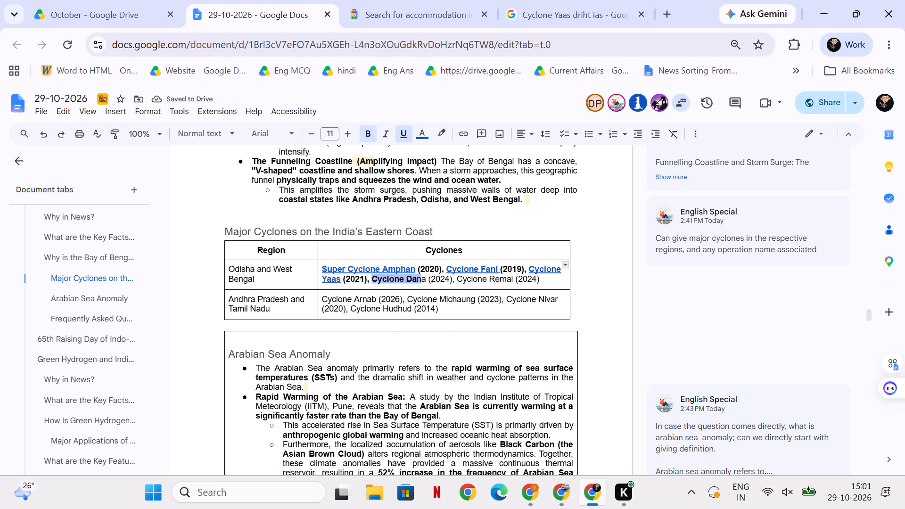
pyautogui.moveTo(420, 284); pyautogui.dragTo(425, 284)
pyautogui.hotkey('ctrl', 'b')
# Search Google for "Cyclone Dana driht ias" and copy the link address of Drishti IAS's English Cyclone Dana article.
pyautogui.hotkey('ctrl', 'c')
pyautogui.keyDown('ctrl'); pyautogui.click(541, 0); pyautogui.keyUp('ctrl')
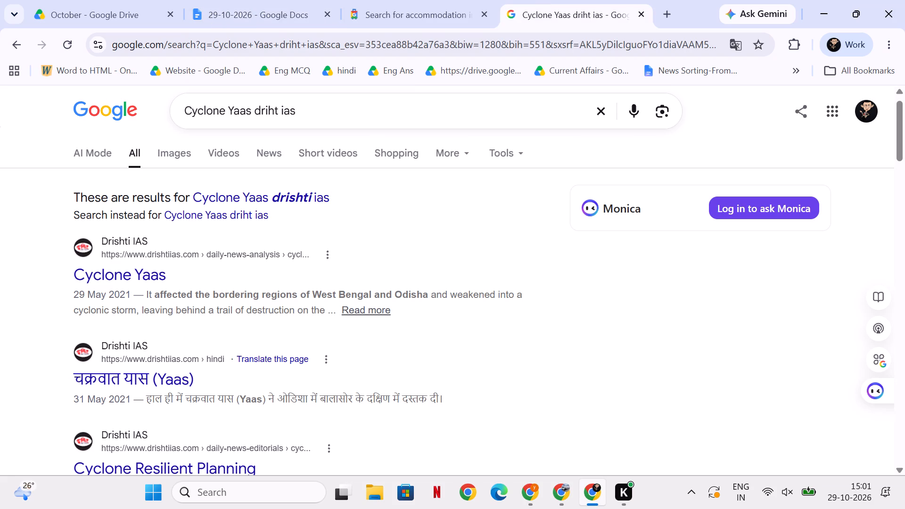
pyautogui.moveTo(249, 117); pyautogui.dragTo(112, 115)
pyautogui.hotkey('ctrl', 'v')
pyautogui.press('Return')
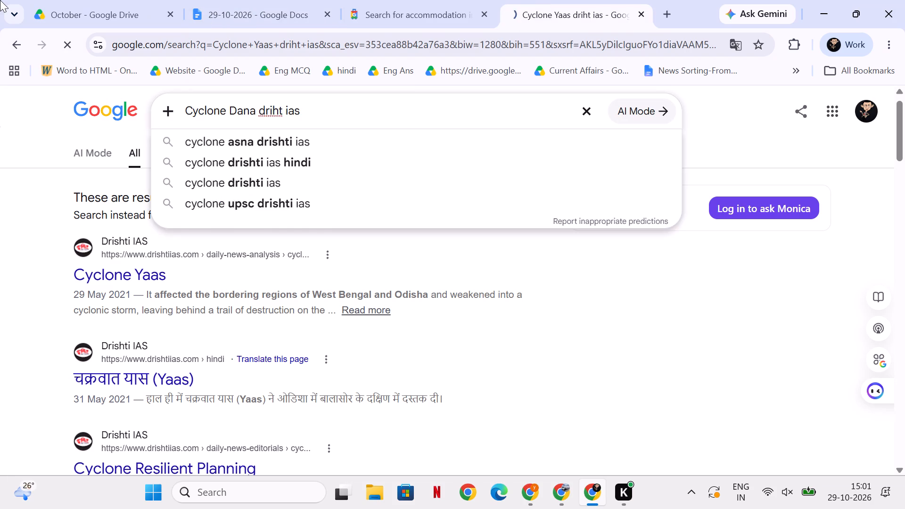
pyautogui.scroll(-1, 108, 135)
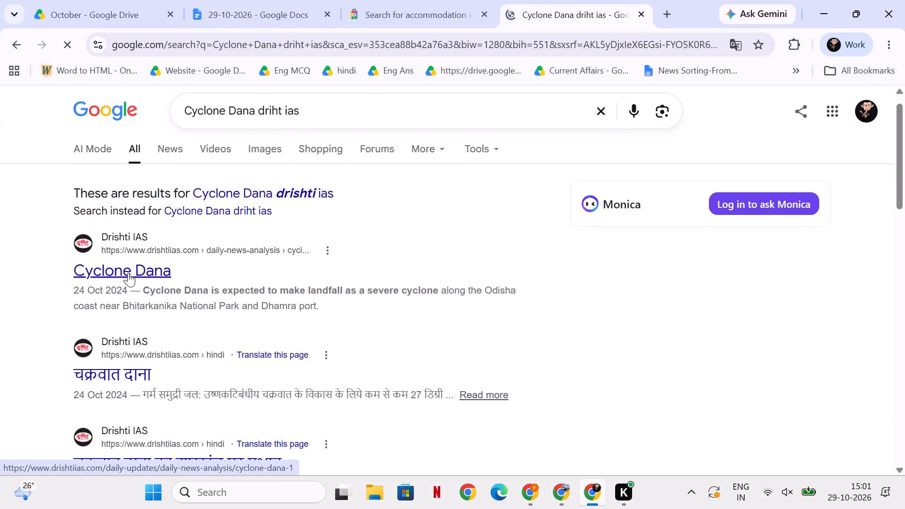
pyautogui.rightClick(128, 270)
pyautogui.click(195, 414)
# Link "Cyclone Dana" in the document's cyclone table to the copied Drishti IAS address.
pyautogui.click(275, 0)
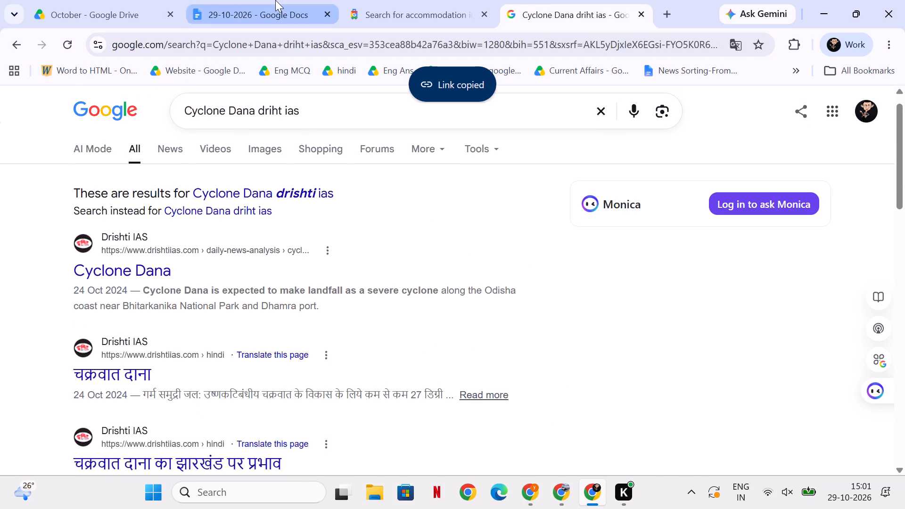
pyautogui.hotkey('ctrl', 'k')
pyautogui.hotkey('ctrl', 'v')
pyautogui.hotkey('ctrl', 'Return')
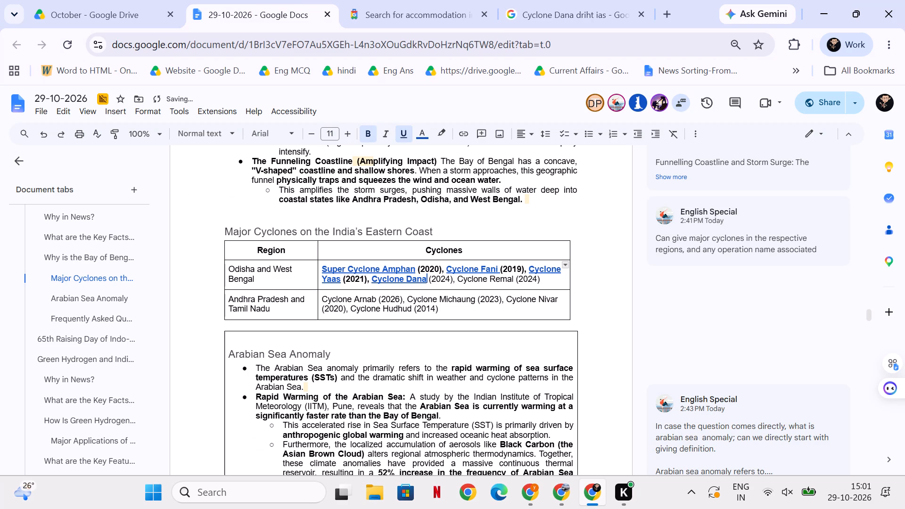
# Make "Cyclone Remal" bold in the table's Odisha and West Bengal row.
pyautogui.click(454, 276)
pyautogui.moveTo(459, 279); pyautogui.dragTo(514, 280)
pyautogui.hotkey('ctrl', 'b')
# Search Google for "Cyclone Remal dirsit ias" and copy the link address of Drishti IAS's Cyclone Remal article.
pyautogui.hotkey('ctrl', 'c')
pyautogui.hotkey('ctrl', 'c')
pyautogui.keyDown('ctrl'); pyautogui.click(601, 0); pyautogui.keyUp('ctrl')
pyautogui.keyDown('ctrl'); pyautogui.click(586, 56); pyautogui.keyUp('ctrl')
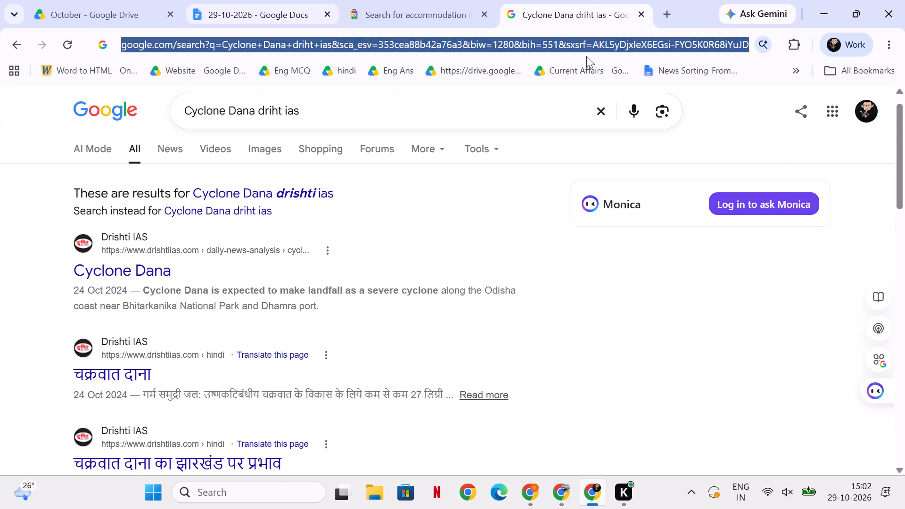
pyautogui.hotkey('ctrl', 'v')
pyautogui.press('space')
pyautogui.write('dirsit ias')
pyautogui.press('Return')
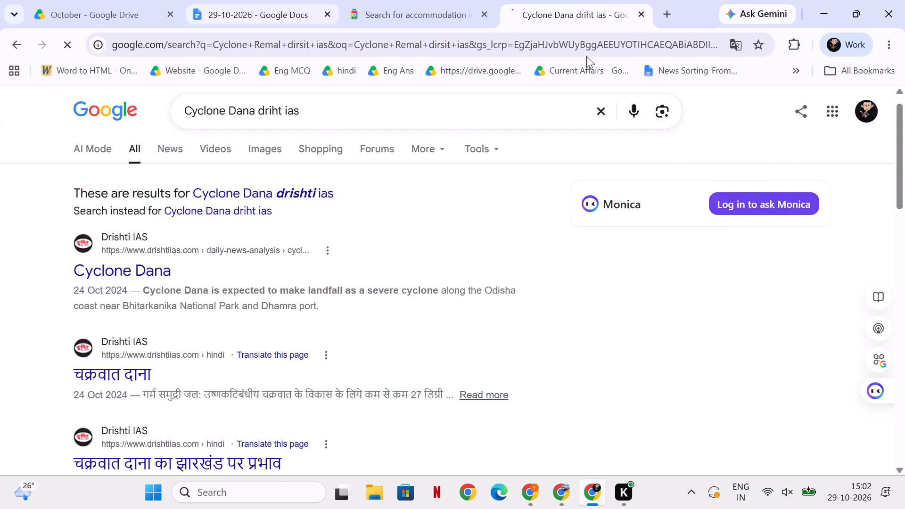
pyautogui.scroll(-2, 131, 138)
pyautogui.rightClick(149, 359)
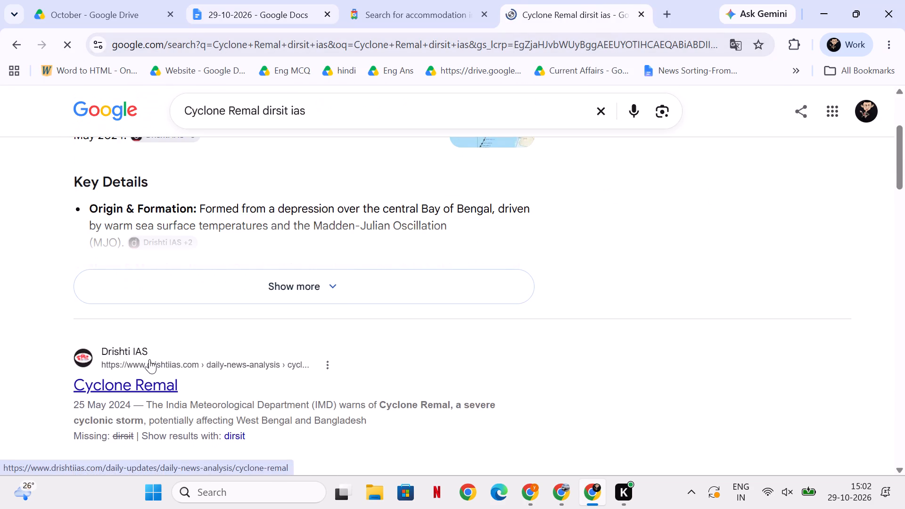
pyautogui.click(176, 316)
# Link "Cyclone Remal" in the document's cyclone table to the copied Drishti IAS address.
pyautogui.click(224, 0)
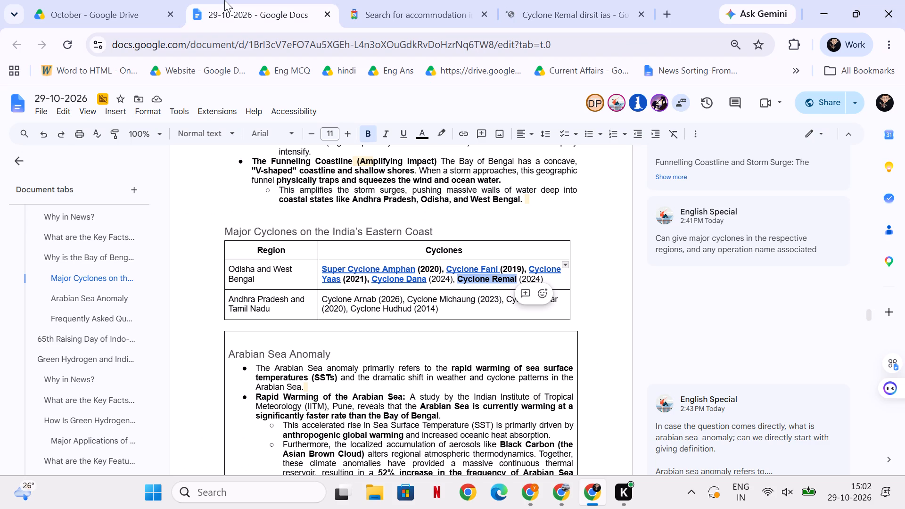
pyautogui.hotkey('ctrl', 'k')
pyautogui.hotkey('ctrl', 'v')
pyautogui.hotkey('ctrl', 'Return')
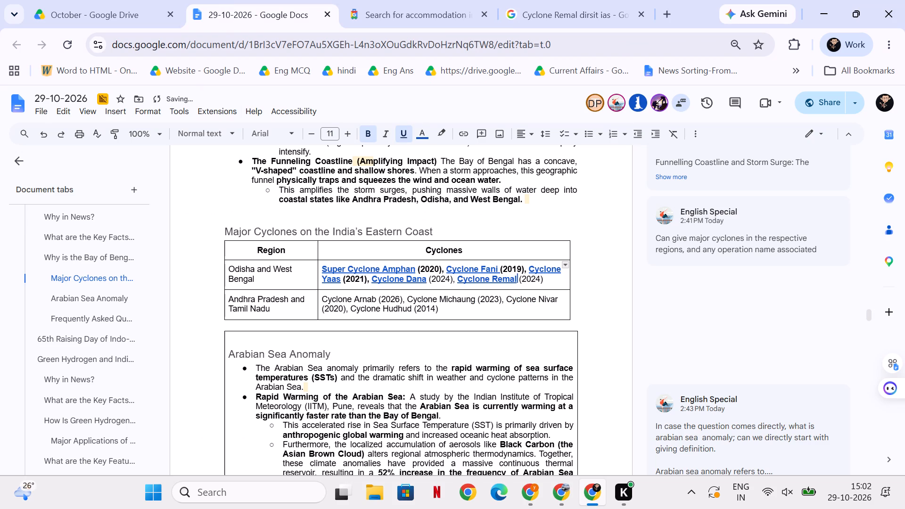
# Delete "Cyclone Arnab (2026)," from the table's Andhra Pradesh and Tamil Nadu row so the list starts with Cyclone Michaung.
pyautogui.moveTo(325, 301); pyautogui.dragTo(395, 298)
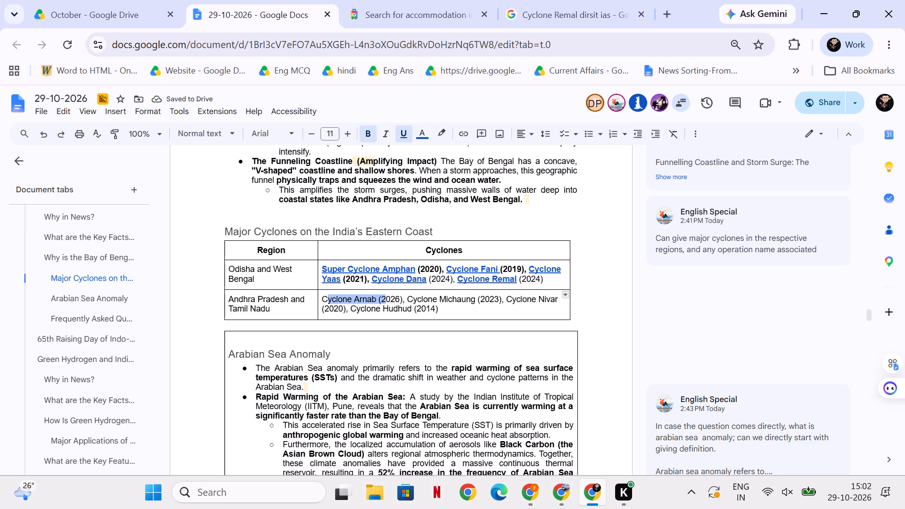
pyautogui.moveTo(395, 298); pyautogui.dragTo(403, 295)
pyautogui.press('BackSpace')
pyautogui.press('Right')
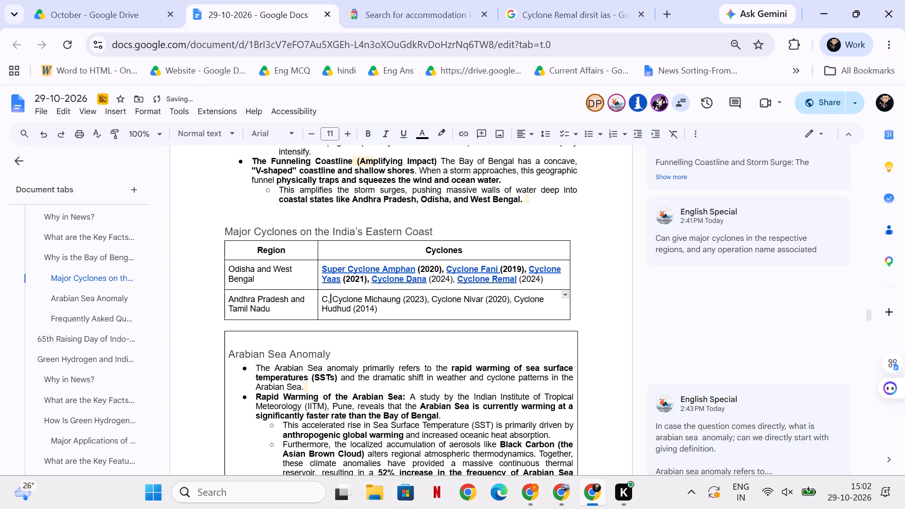
pyautogui.press('Right')
pyautogui.press('BackSpace')
pyautogui.press('BackSpace')
pyautogui.press('BackSpace')
# Make "Cyclone Michaung" bold in the table's Andhra Pradesh and Tamil Nadu row.
pyautogui.hotkey('ctrl', 'shift', 'Right')
pyautogui.hotkey('ctrl', 'shift', 'Right')
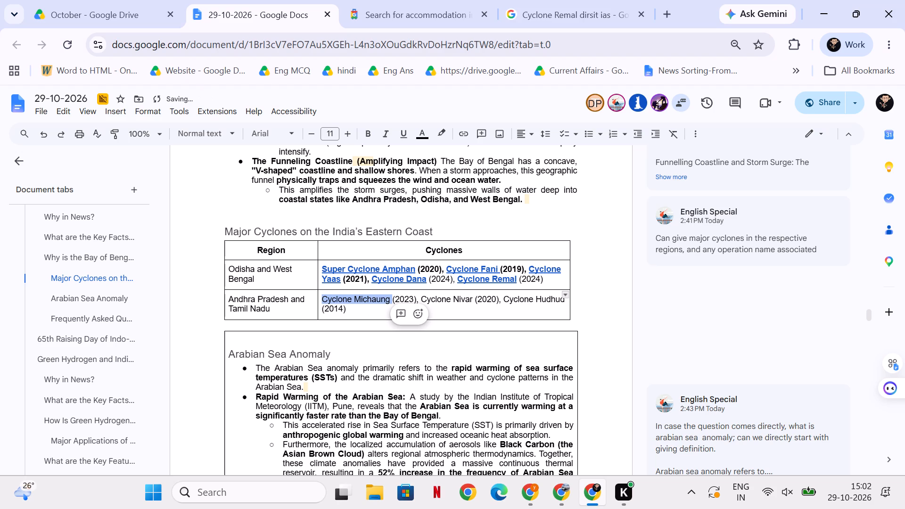
pyautogui.hotkey('ctrl', 'b')
# Search Google for "Cyclone Michaung dirhst ias" and copy the link address of Drishti IAS's "NCMC Reviews Cyclone 'Michaung' Preparedness" article.
pyautogui.hotkey('ctrl', 'c')
pyautogui.click(596, 0)
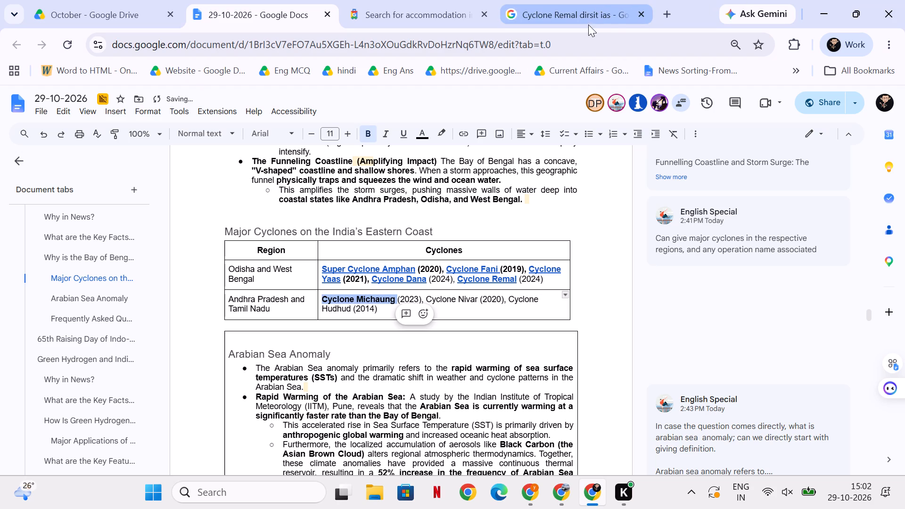
pyautogui.click(586, 41)
pyautogui.hotkey('ctrl', 'v')
pyautogui.press('space')
pyautogui.write('dirhst ias')
pyautogui.press('Return')
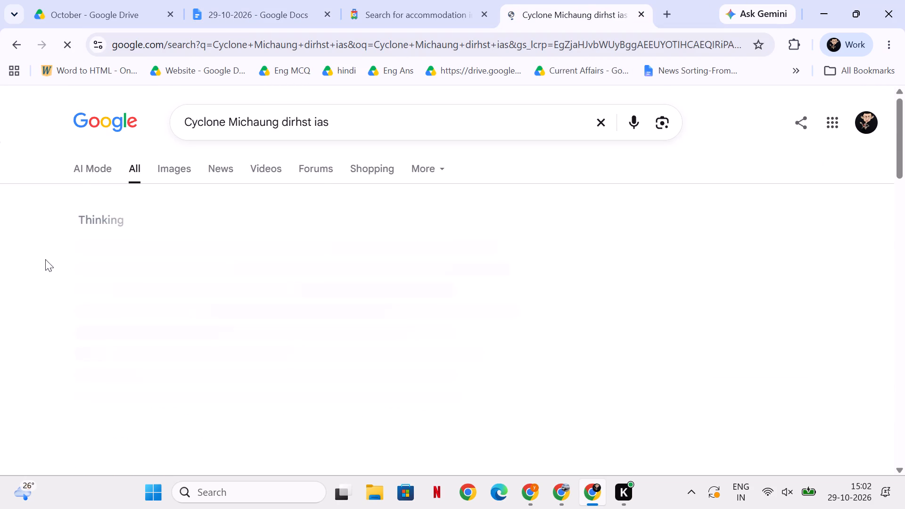
pyautogui.scroll(-3, 45, 259)
pyautogui.rightClick(212, 348)
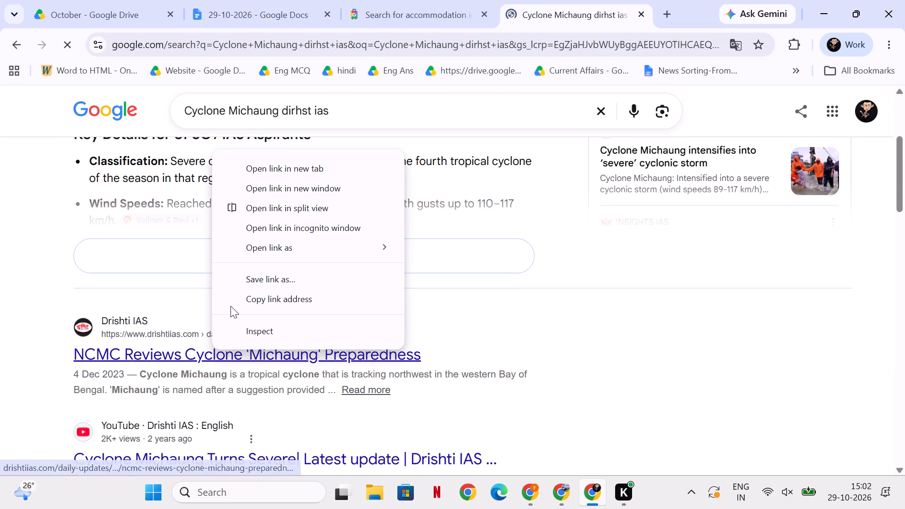
pyautogui.click(237, 299)
# Link "Cyclone Michaung" in the document's cyclone table to the copied Drishti IAS address.
pyautogui.click(236, 0)
pyautogui.hotkey('ctrl', 'k')
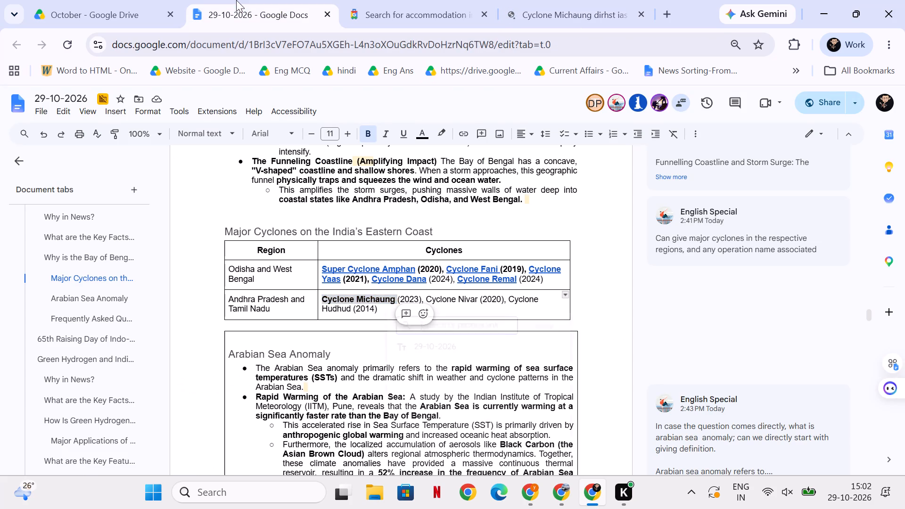
pyautogui.hotkey('ctrl', 'v')
pyautogui.hotkey('ctrl', 'Return')
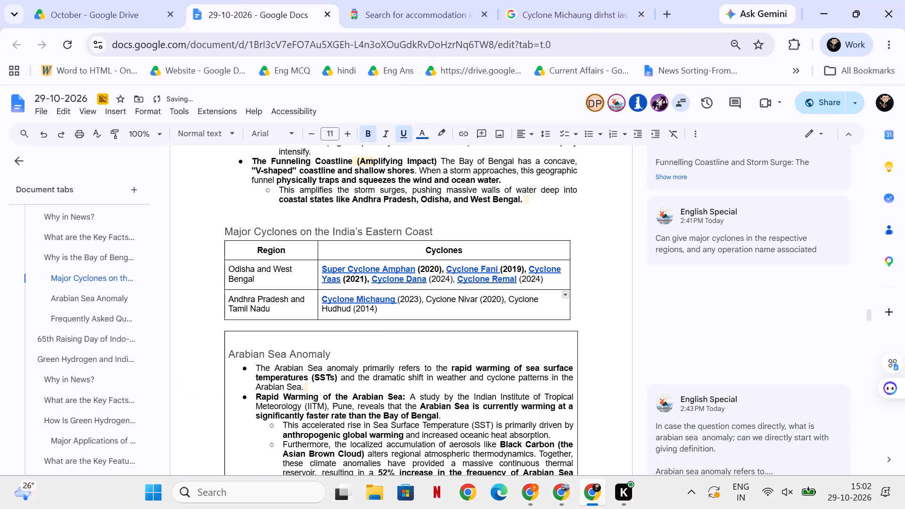
# Make "Cyclone Nivar" bold in the table's Andhra Pradesh and Tamil Nadu row.
pyautogui.moveTo(426, 301); pyautogui.dragTo(477, 301)
pyautogui.hotkey('ctrl', 'b')
# Search Google for "Cyclone Nivar drihst ias" and copy the link address of Drishti IAS's Cyclone Nivar article.
pyautogui.hotkey('ctrl', 'c')
pyautogui.keyDown('ctrl'); pyautogui.click(575, 0); pyautogui.keyUp('ctrl')
pyautogui.keyDown('ctrl'); pyautogui.click(567, 49); pyautogui.keyUp('ctrl')
pyautogui.hotkey('ctrl', 'v')
pyautogui.press('space')
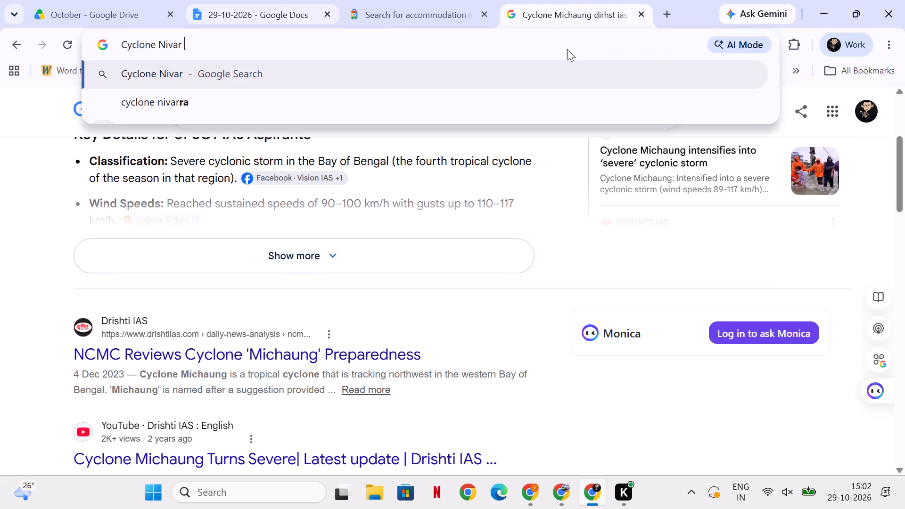
pyautogui.write('drihst ias')
pyautogui.press('Return')
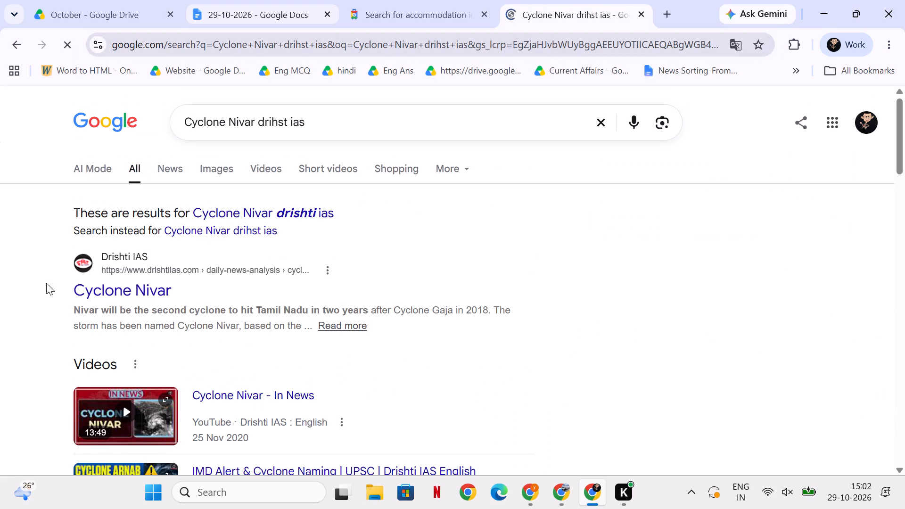
pyautogui.scroll(-1, 37, 290)
pyautogui.rightClick(129, 230)
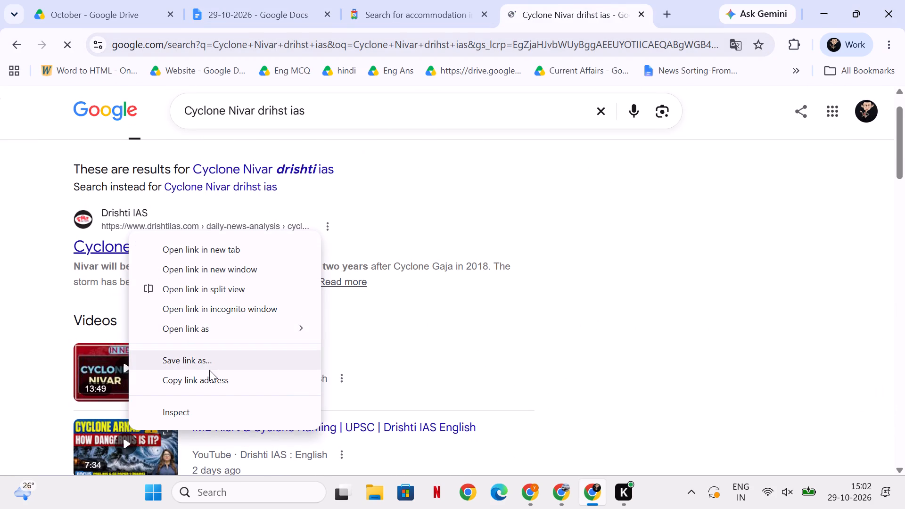
pyautogui.click(212, 375)
# Link "Cyclone Nivar" in the document's cyclone table to the copied Drishti IAS address.
pyautogui.click(277, 0)
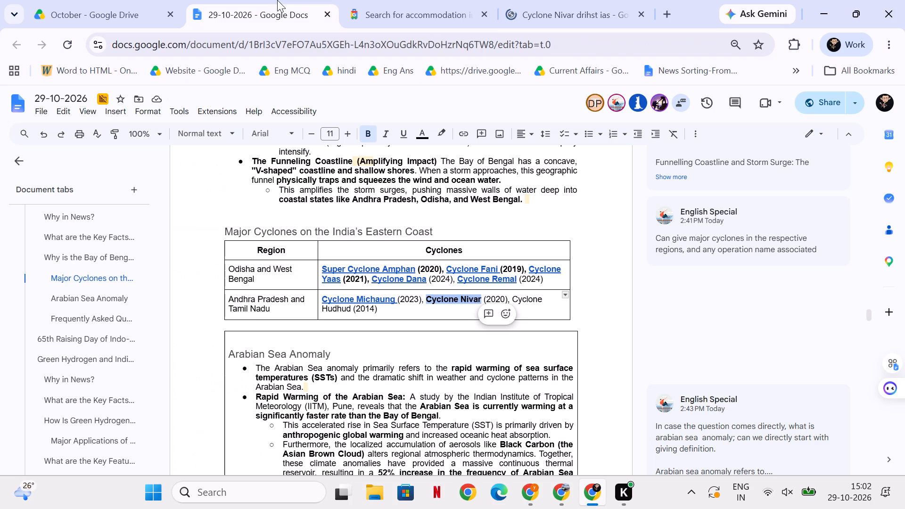
pyautogui.hotkey('ctrl', 'k')
pyautogui.hotkey('ctrl', 'v')
pyautogui.press('Return')
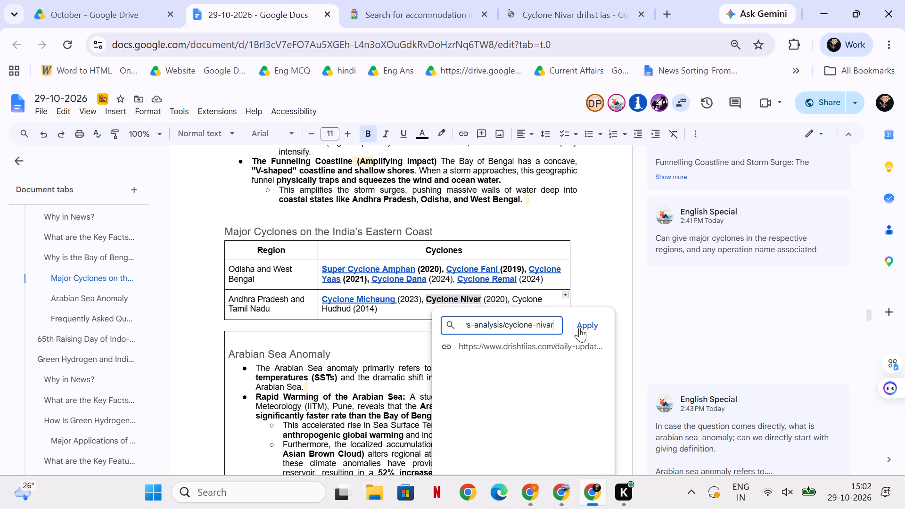
pyautogui.click(588, 328)
# Make "Cyclone Hudhud (2014)" bold in the table's Andhra Pradesh and Tamil Nadu row.
pyautogui.moveTo(514, 298); pyautogui.dragTo(540, 316)
pyautogui.hotkey('ctrl', 'b')
# Search Google for "Cyclone Hudhud (2014) drhsit ias" and look through the results for a Drishti IAS article.
pyautogui.hotkey('ctrl', 'c')
pyautogui.keyDown('ctrl'); pyautogui.click(642, 0); pyautogui.keyUp('ctrl')
pyautogui.keyDown('ctrl'); pyautogui.click(624, 55); pyautogui.keyUp('ctrl')
pyautogui.hotkey('ctrl', 'v')
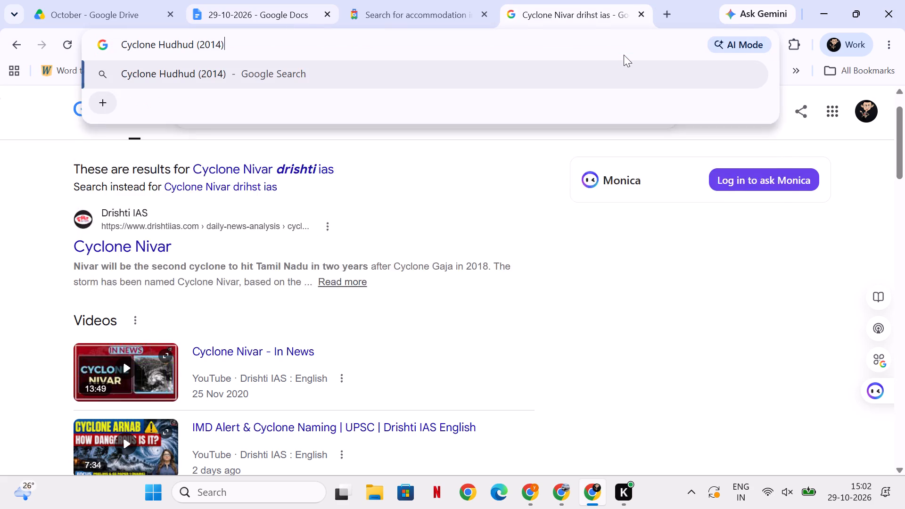
pyautogui.press('space')
pyautogui.write('drhsit ias')
pyautogui.press('Return')
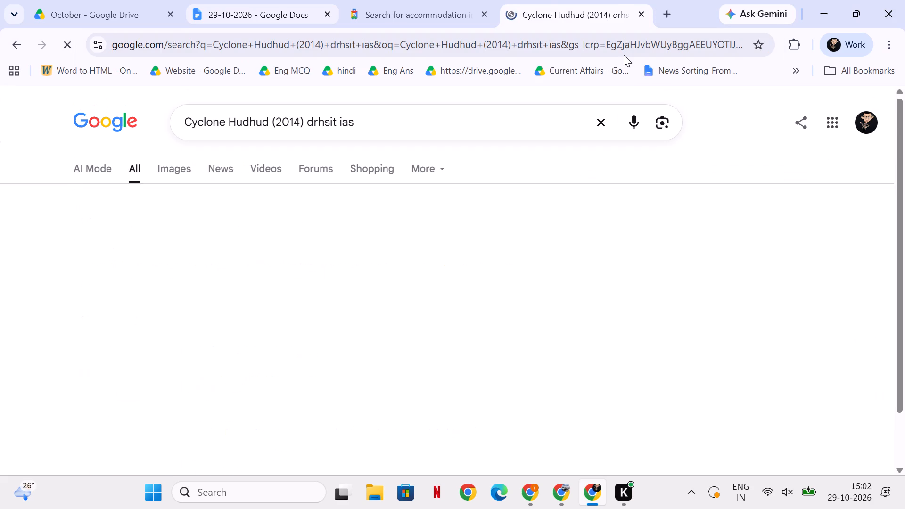
pyautogui.scroll(-4, 82, 255)
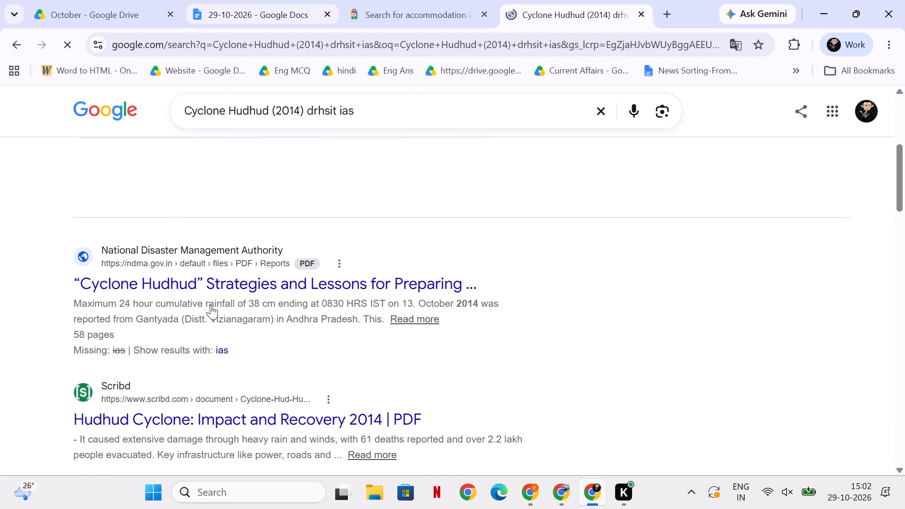
pyautogui.scroll(-4, 211, 305)
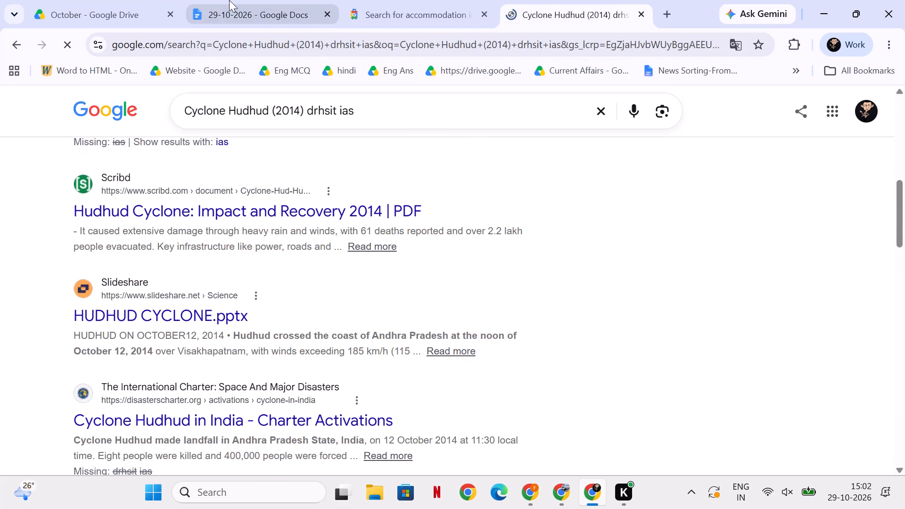
# Return to the 29-10-2026 document and reply "D" to the English Special comment asking for major cyclones in the respective regions.
pyautogui.click(229, 0)
pyautogui.click(688, 241)
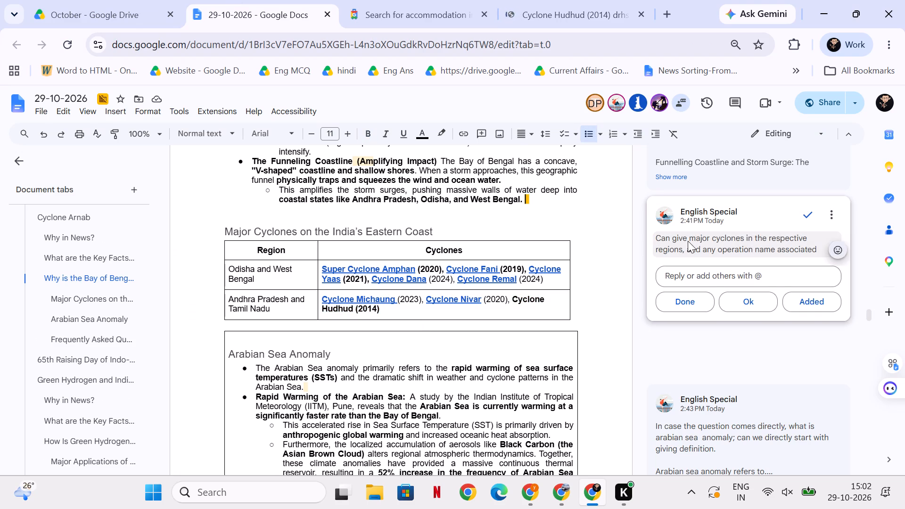
pyautogui.click(823, 304)
# Copy "It was the first named cyclone of 2026 in the North Indian Ocean basin" from its comment into the empty sub-bullet under Naming Mechanism.
pyautogui.scroll(1, 753, 300)
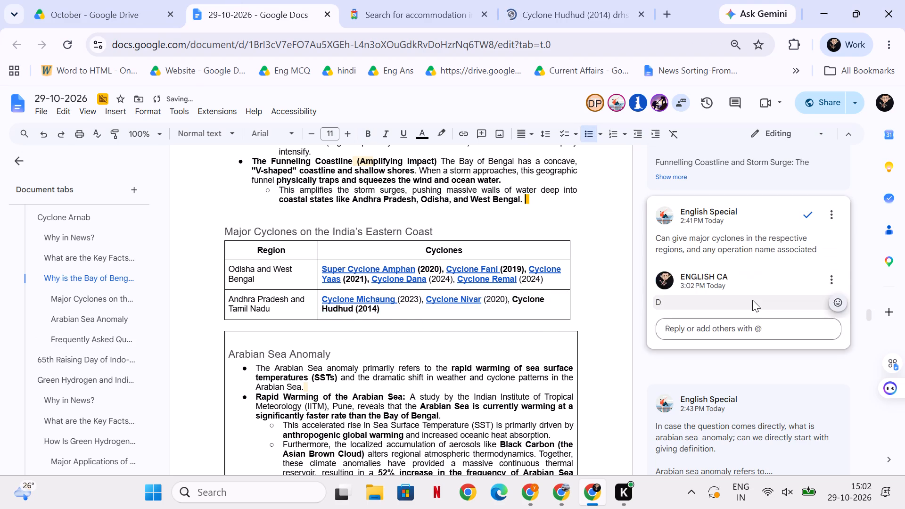
pyautogui.scroll(4, 752, 300)
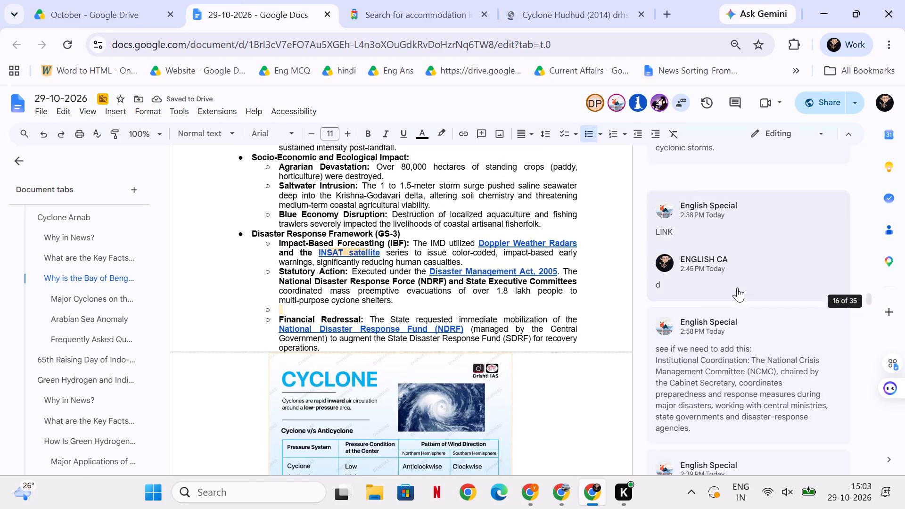
pyautogui.scroll(5, 737, 287)
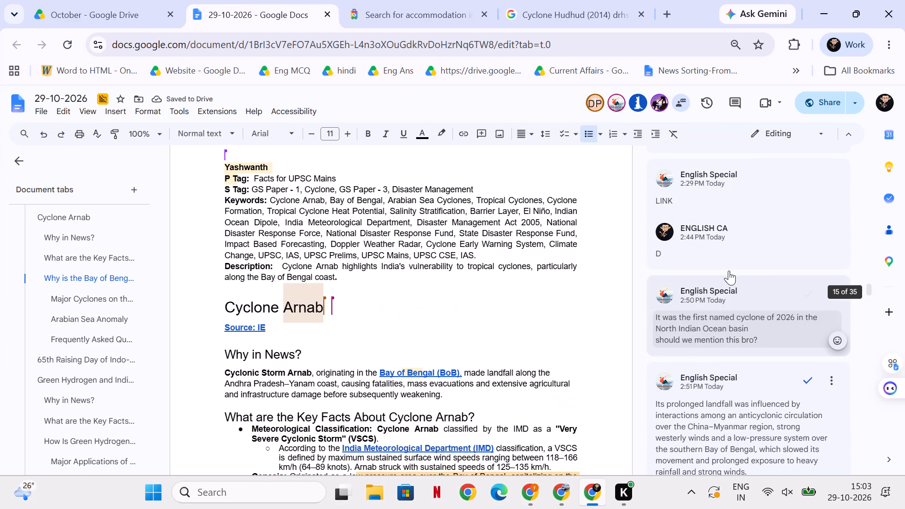
pyautogui.scroll(2, 729, 271)
pyautogui.click(730, 307)
pyautogui.scroll(-1, 730, 307)
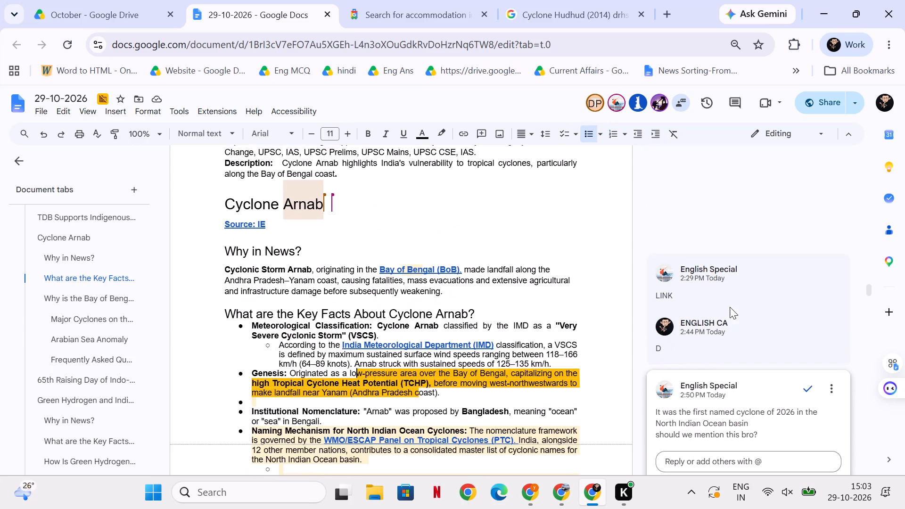
pyautogui.scroll(-2, 730, 307)
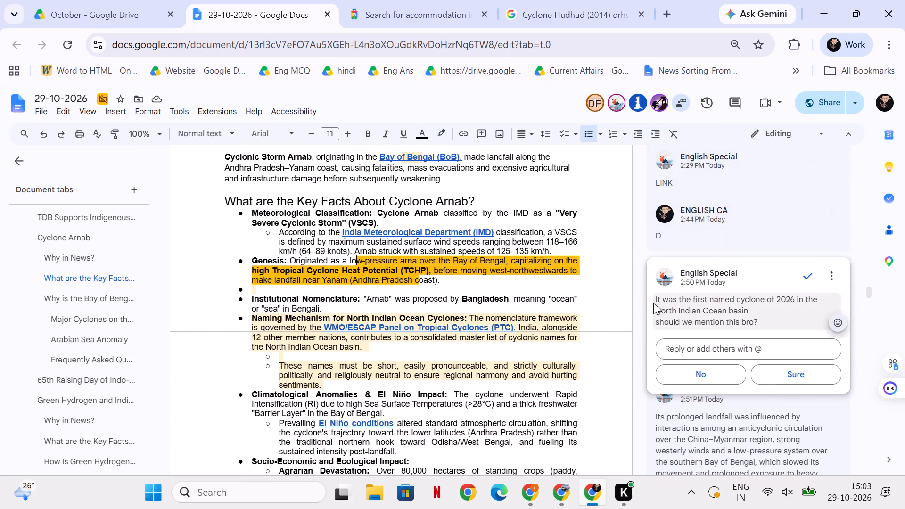
pyautogui.moveTo(652, 297); pyautogui.dragTo(753, 316)
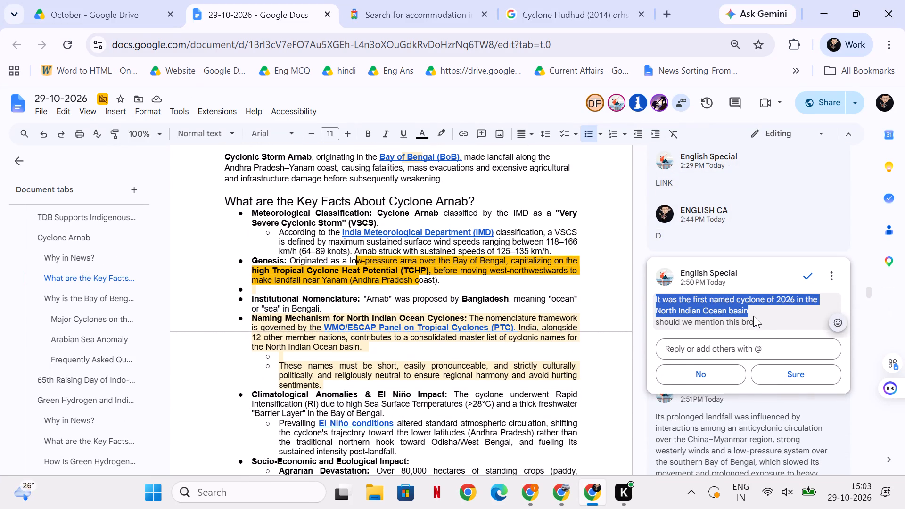
pyautogui.moveTo(753, 316); pyautogui.dragTo(753, 315)
pyautogui.hotkey('ctrl', 'c')
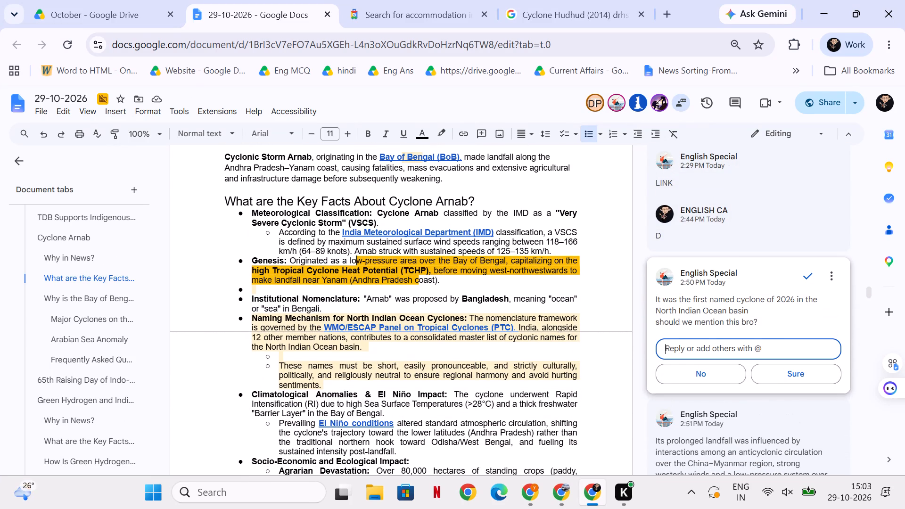
pyautogui.click(323, 361)
pyautogui.click(320, 358)
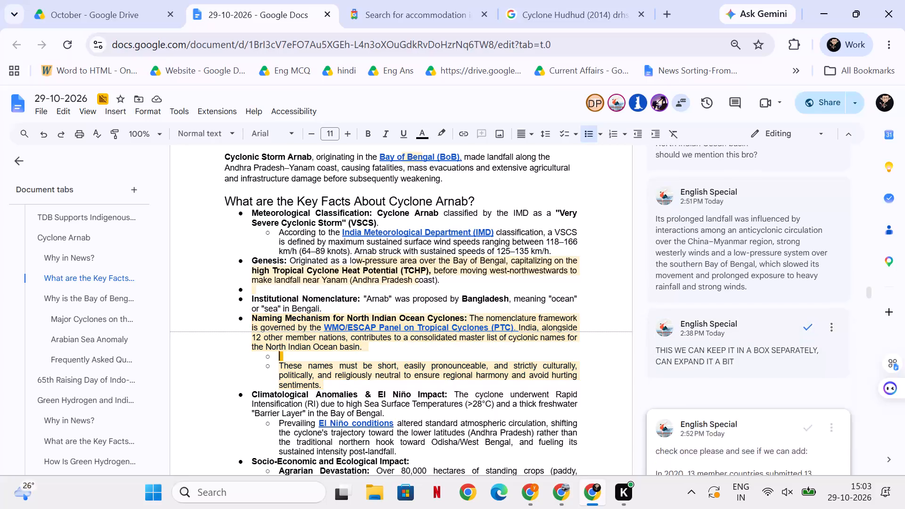
pyautogui.hotkey('ctrl', 'shift', 'v')
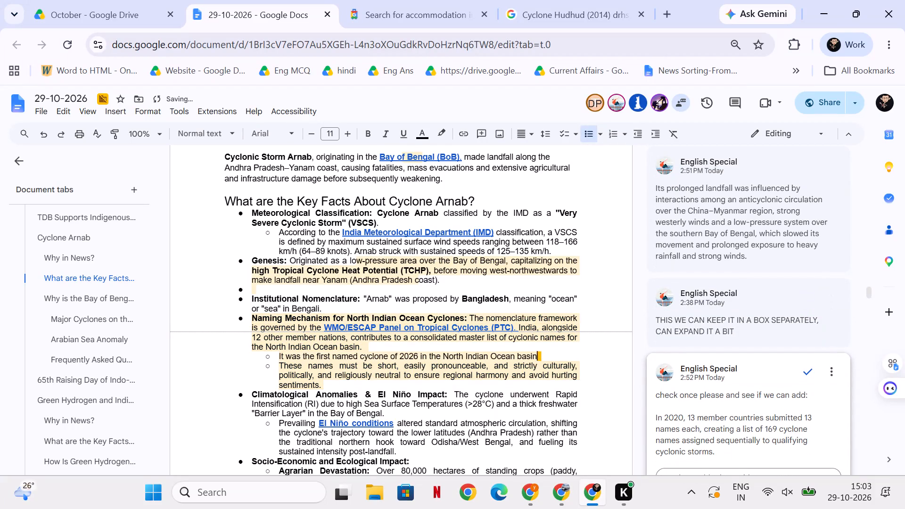
# Replace "It" with "Arnab", copied from the Key Facts heading, at the start of the first-named-cyclone sub-bullet.
pyautogui.click(435, 205)
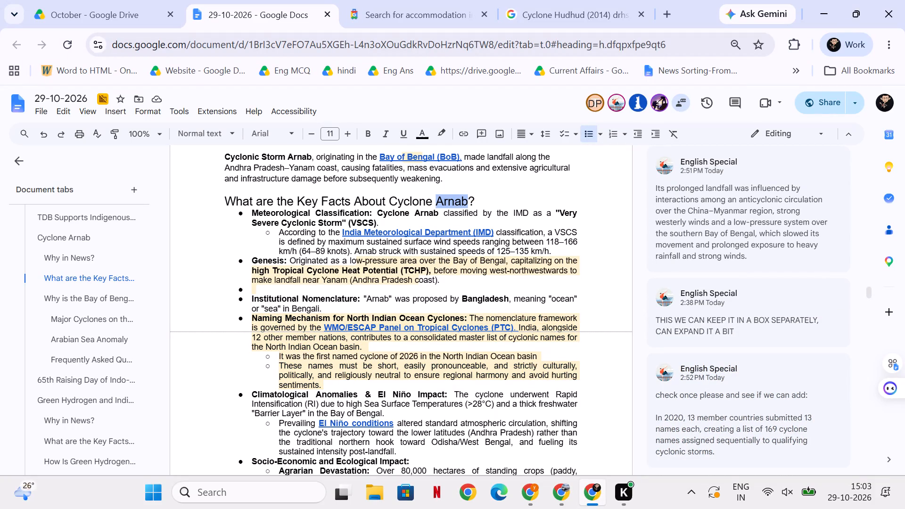
pyautogui.hotkey('ctrl', 'c')
pyautogui.moveTo(280, 357); pyautogui.dragTo(284, 357)
pyautogui.hotkey('ctrl', 'shift', 'v')
pyautogui.keyDown('ctrl'); pyautogui.keyDown('shift'); pyautogui.click(284, 357); pyautogui.keyUp('shift'); pyautogui.keyUp('ctrl')
pyautogui.click(395, 360)
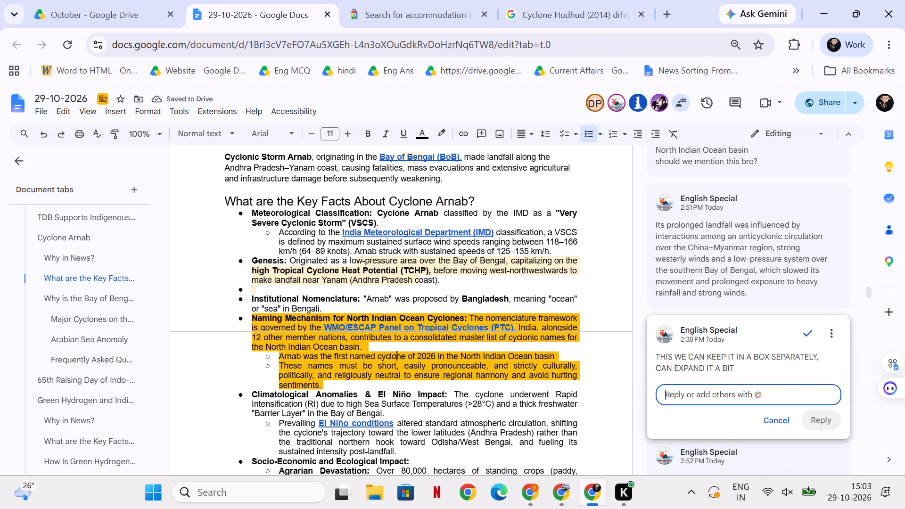
pyautogui.hotkey('ctrl', 'z')
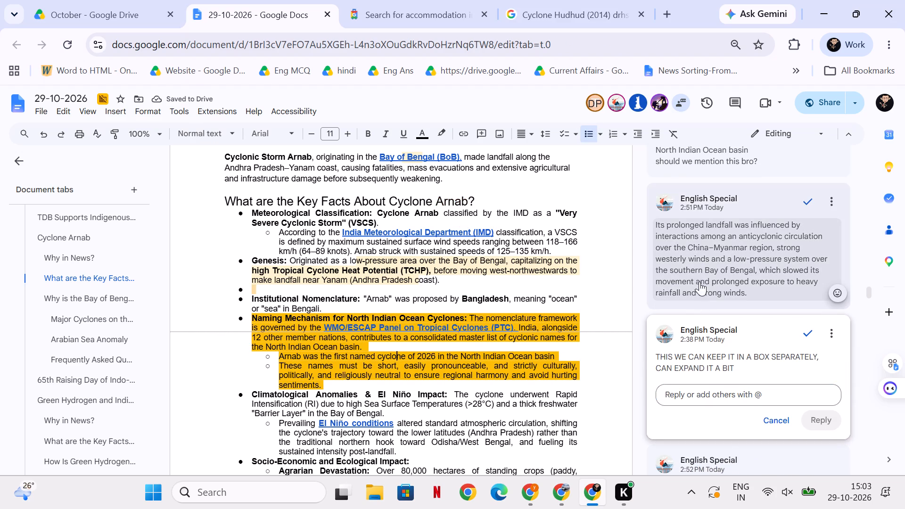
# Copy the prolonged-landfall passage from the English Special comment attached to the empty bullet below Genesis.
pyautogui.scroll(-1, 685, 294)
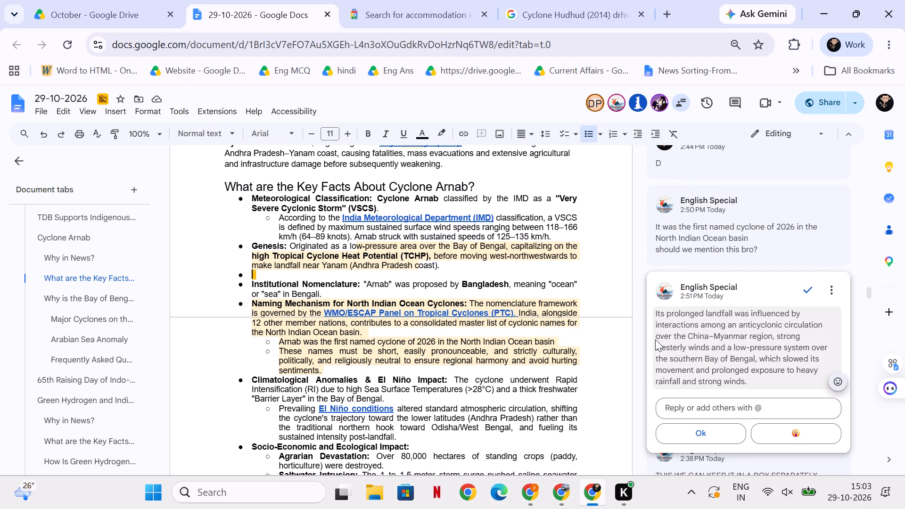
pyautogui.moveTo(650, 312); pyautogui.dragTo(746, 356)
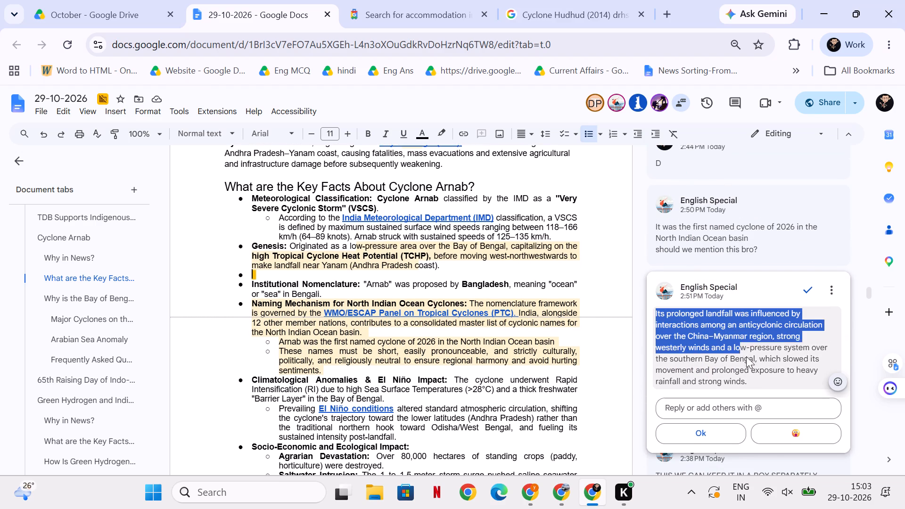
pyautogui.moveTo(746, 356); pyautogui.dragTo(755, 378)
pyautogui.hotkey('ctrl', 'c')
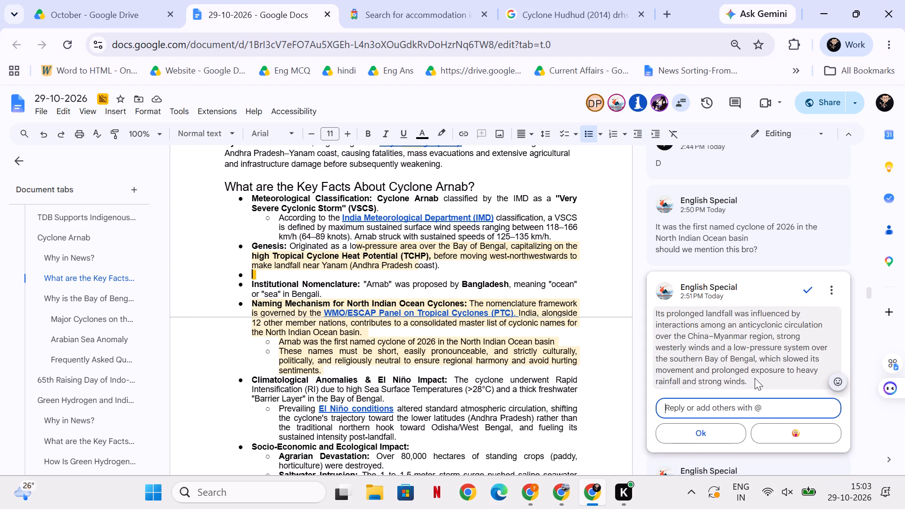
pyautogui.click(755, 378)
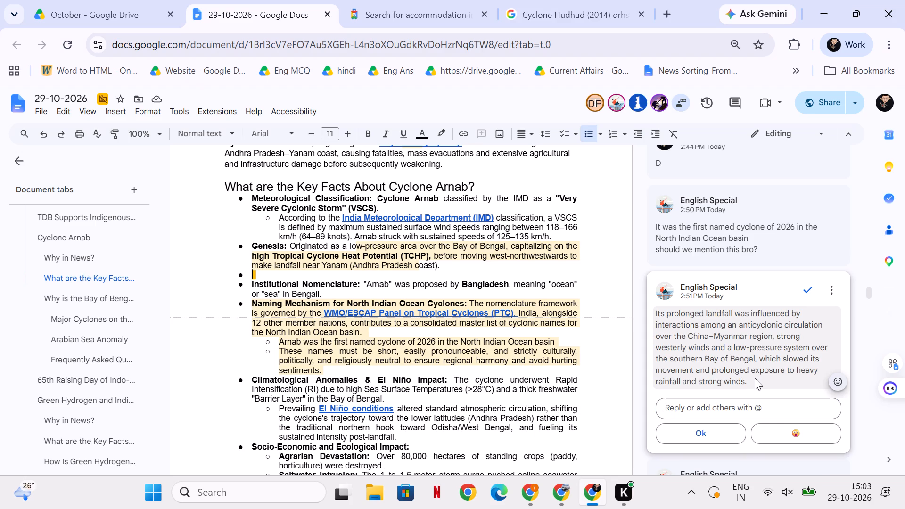
# Reply "d" to the English Special comment about the first named cyclone of 2026.
pyautogui.click(682, 253)
pyautogui.click(682, 345)
pyautogui.click(680, 336)
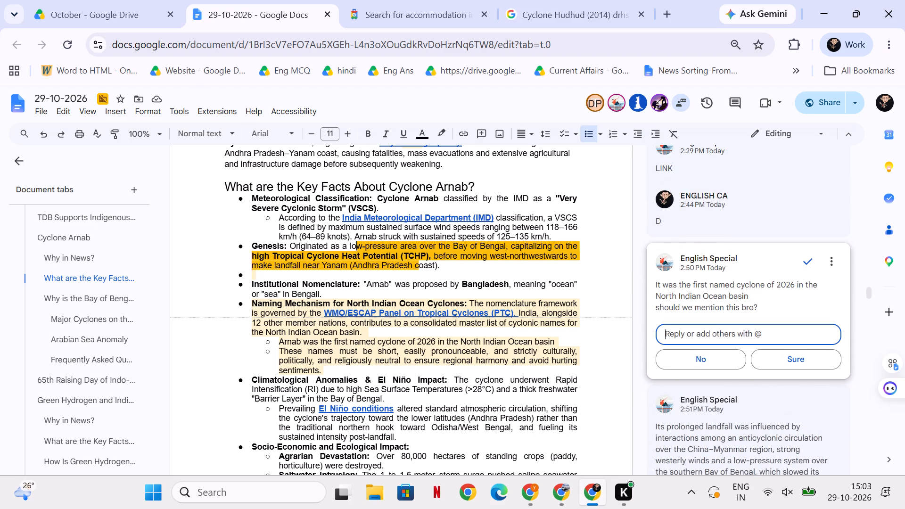
pyautogui.press('d')
pyautogui.click(814, 354)
# Copy the comment's "Its prolonged landfall was influenced by…" passage into a new sub-bullet after El Niño conditions under Climatological Anomalies & El Niño Impact.
pyautogui.scroll(1, 753, 281)
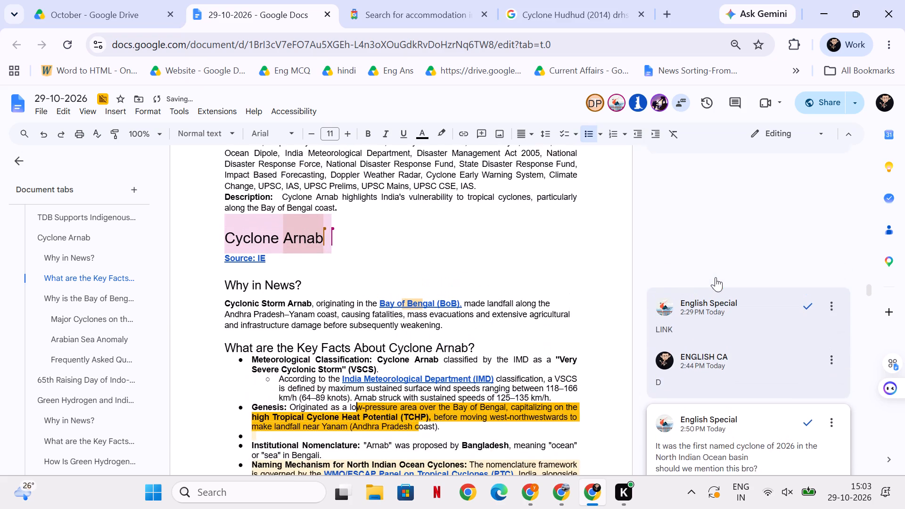
pyautogui.scroll(1, 716, 277)
pyautogui.scroll(-2, 716, 277)
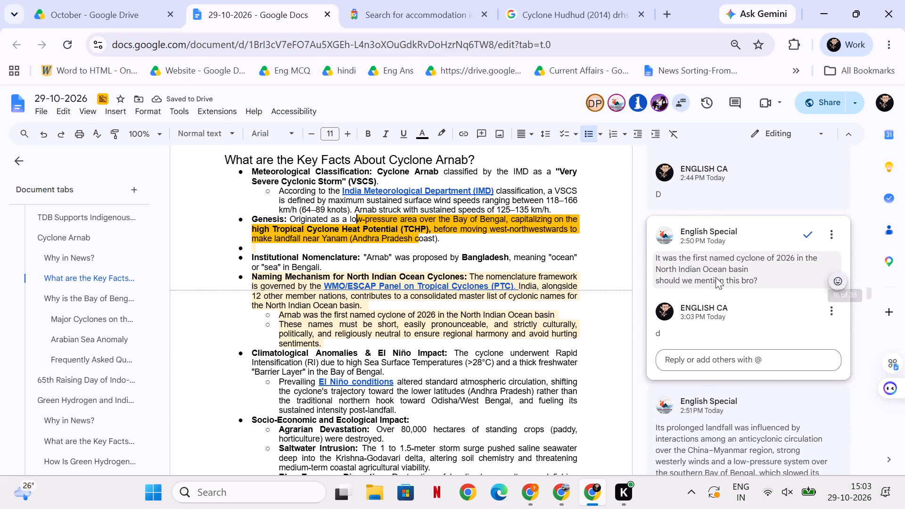
pyautogui.scroll(-2, 716, 277)
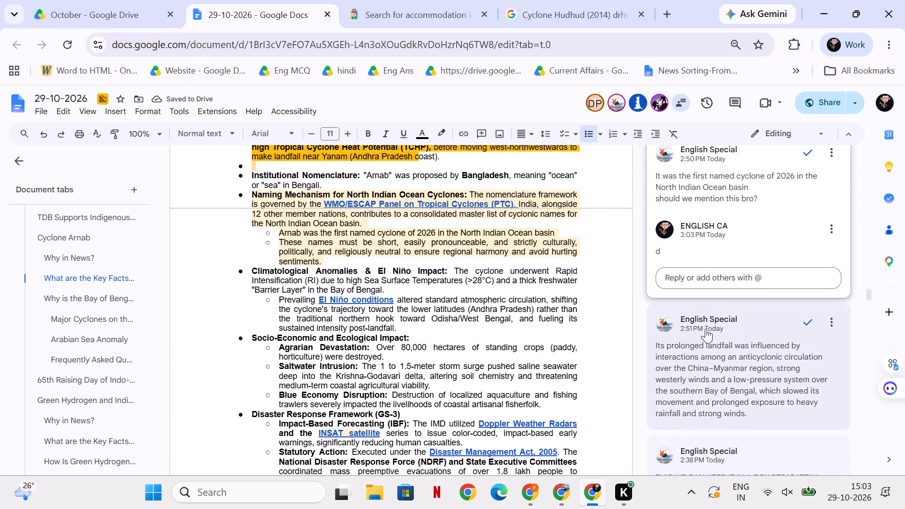
pyautogui.click(705, 359)
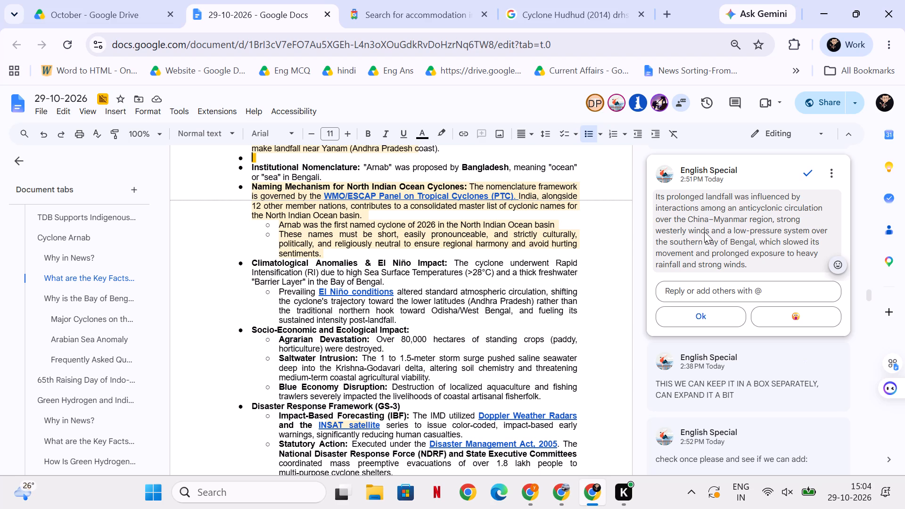
pyautogui.moveTo(654, 198); pyautogui.dragTo(763, 267)
pyautogui.hotkey('ctrl', 'c')
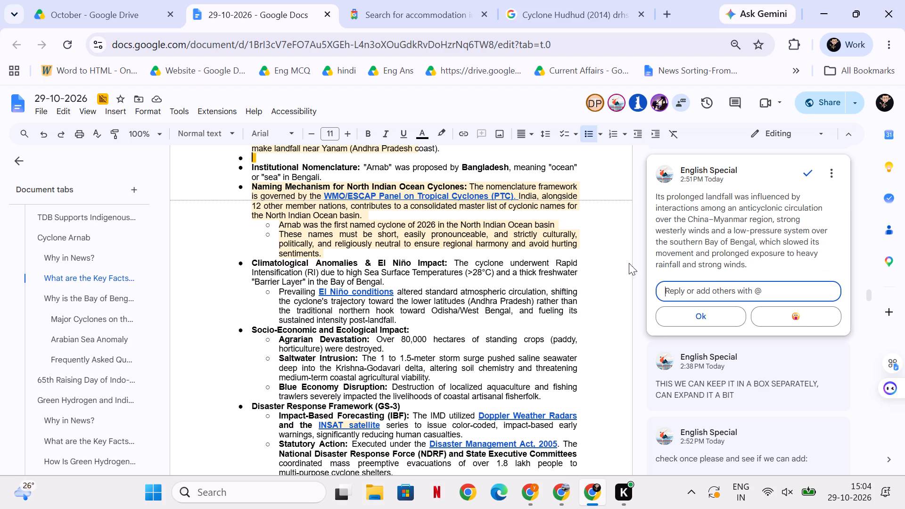
pyautogui.click(399, 319)
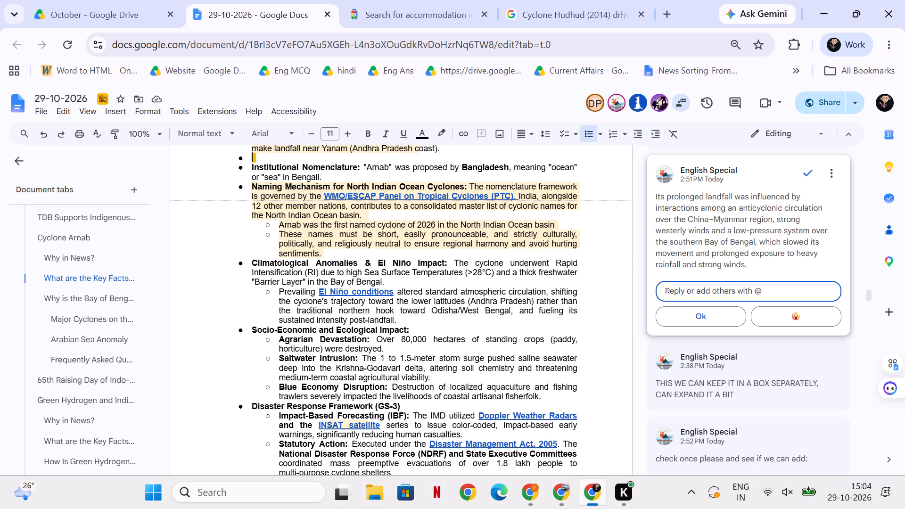
pyautogui.press('Return')
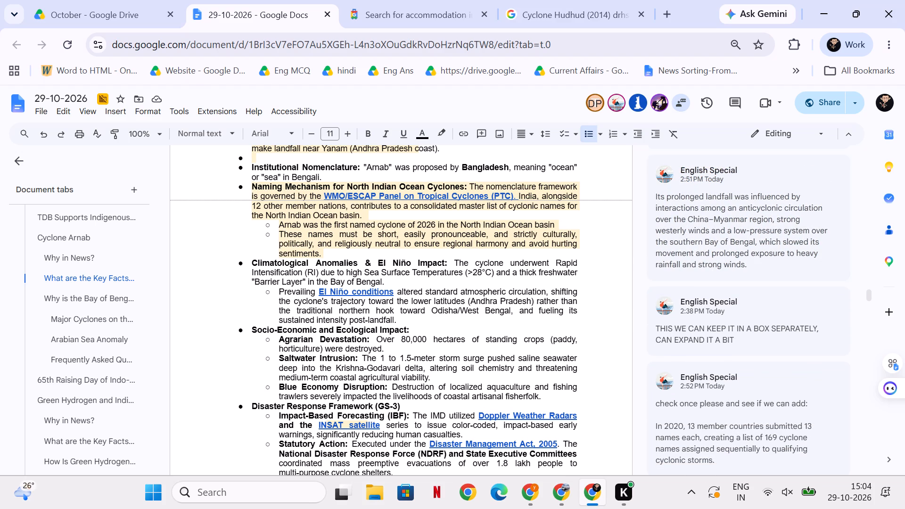
pyautogui.hotkey('ctrl', 'shift', 'v')
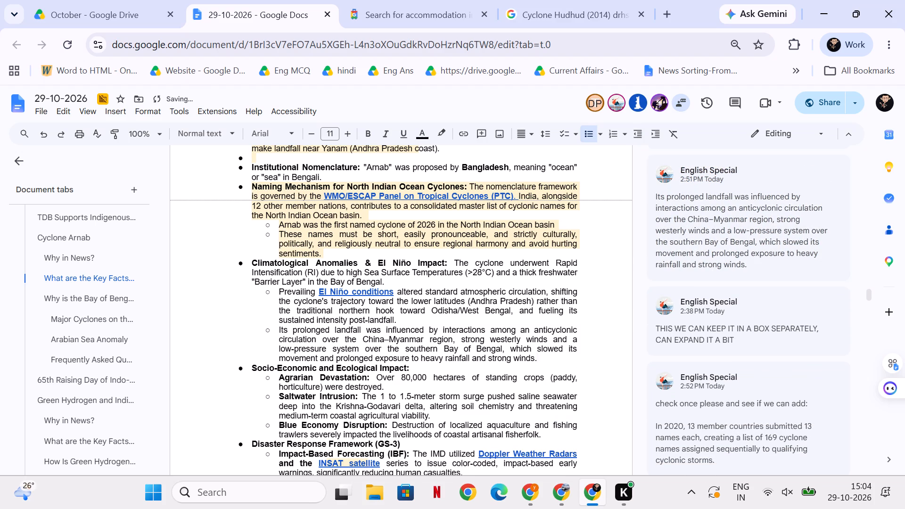
# Make "China–Myanmar region," and "southern Bay of Bengal," bold in the prolonged-landfall sub-bullet.
pyautogui.moveTo(358, 338); pyautogui.dragTo(431, 337)
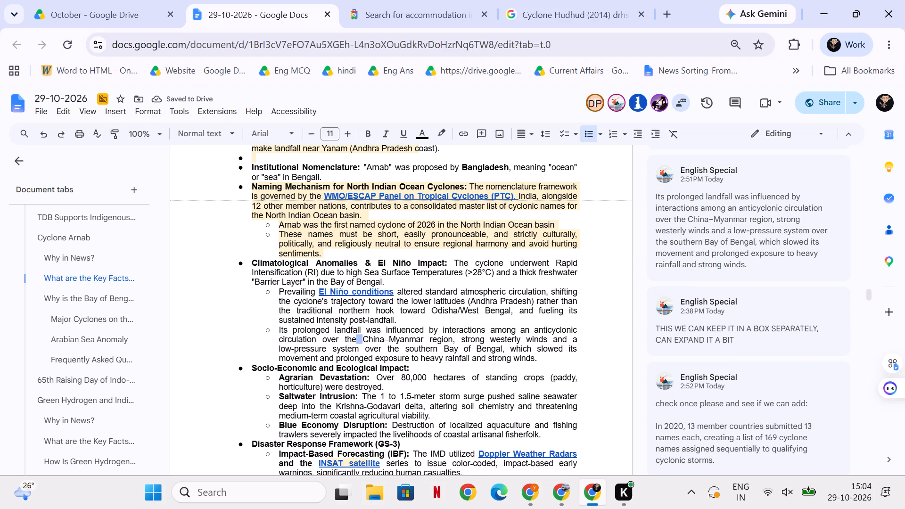
pyautogui.moveTo(431, 337); pyautogui.dragTo(457, 337)
pyautogui.hotkey('ctrl', 'b')
pyautogui.click(463, 345)
pyautogui.click(421, 340)
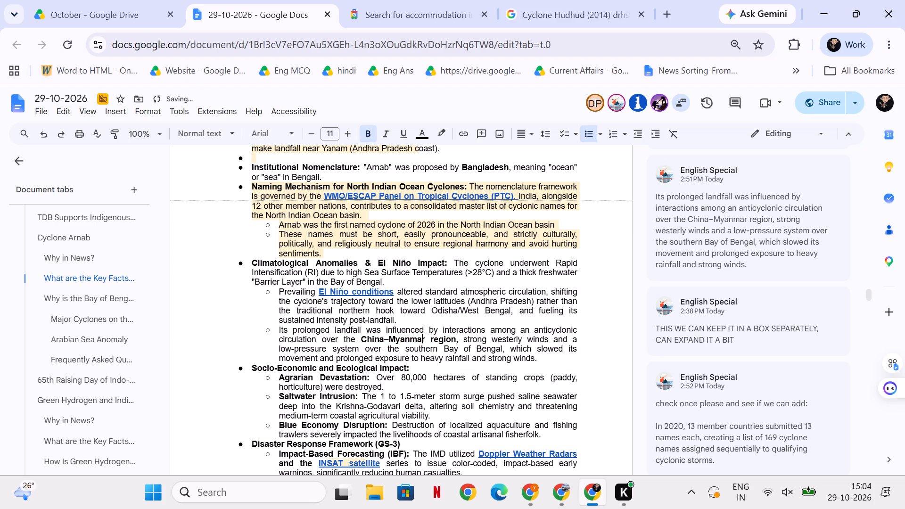
pyautogui.click(369, 350)
pyautogui.moveTo(403, 351); pyautogui.dragTo(503, 346)
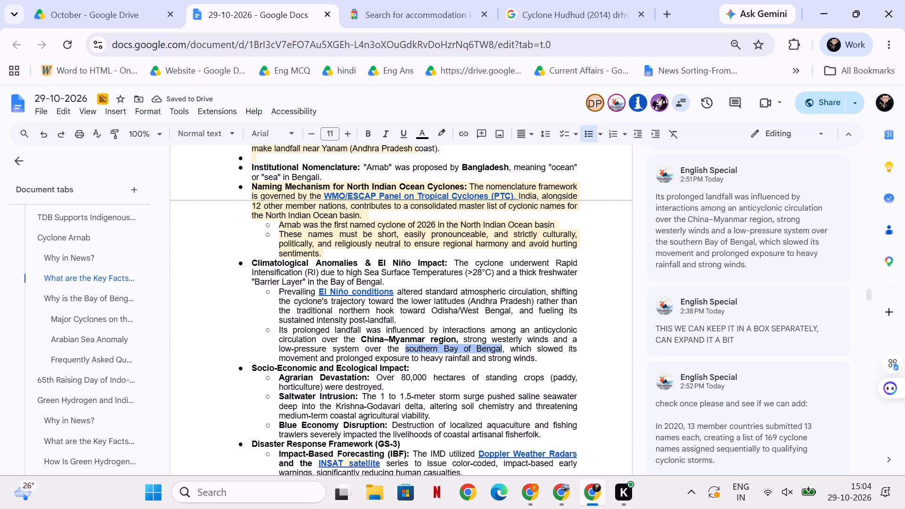
pyautogui.moveTo(503, 346); pyautogui.dragTo(508, 345)
pyautogui.hotkey('ctrl', 'b')
pyautogui.click(432, 349)
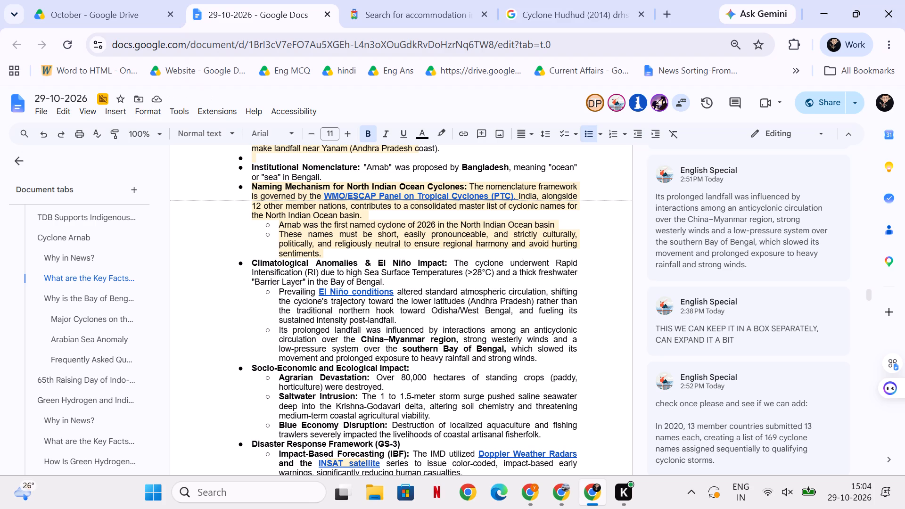
# Reply "D" to the English Special comment about Arnab's prolonged landfall.
pyautogui.click(663, 246)
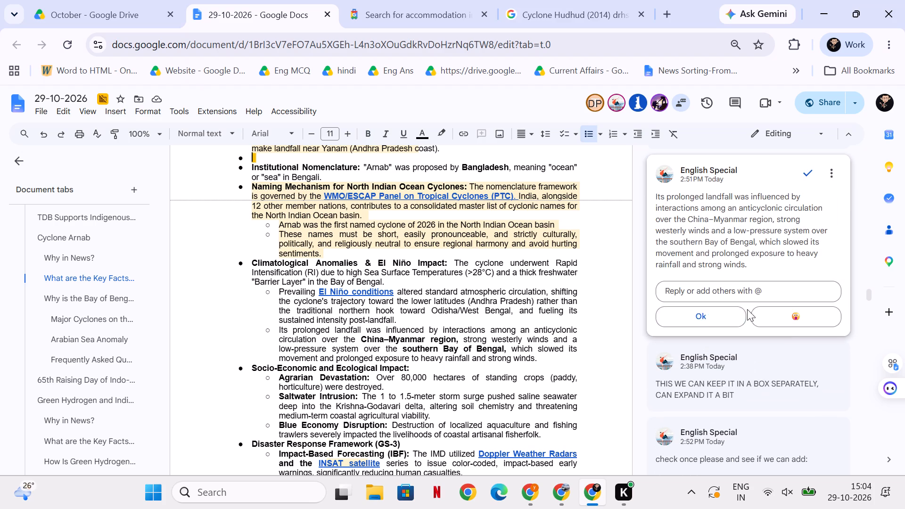
pyautogui.press('d')
pyautogui.click(822, 312)
# Copy the comment's sentence about 13 member countries submitting 13 names each in 2020 and search Google for it.
pyautogui.scroll(-1, 819, 311)
pyautogui.click(731, 343)
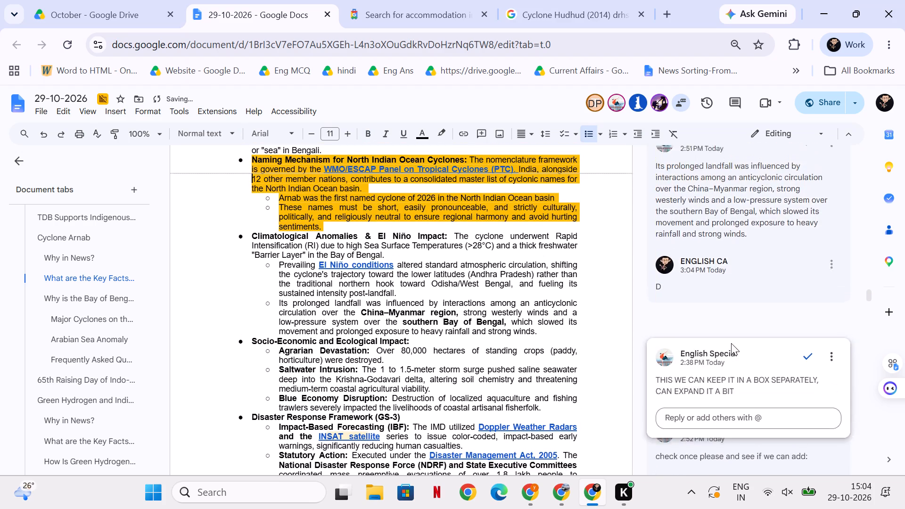
pyautogui.scroll(-1, 712, 305)
pyautogui.click(712, 325)
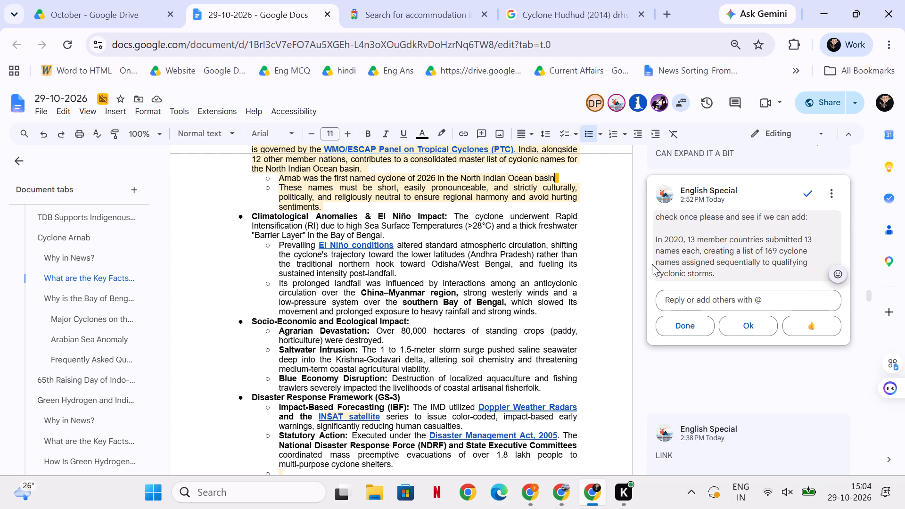
pyautogui.moveTo(654, 242); pyautogui.dragTo(730, 282)
pyautogui.hotkey('ctrl', 'c')
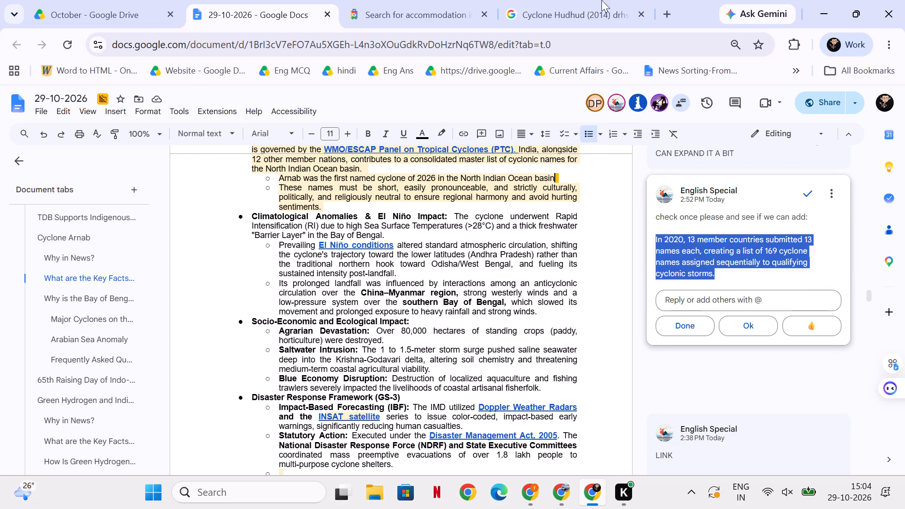
pyautogui.click(596, 0)
pyautogui.click(596, 50)
pyautogui.hotkey('ctrl', 'v')
pyautogui.press('Return')
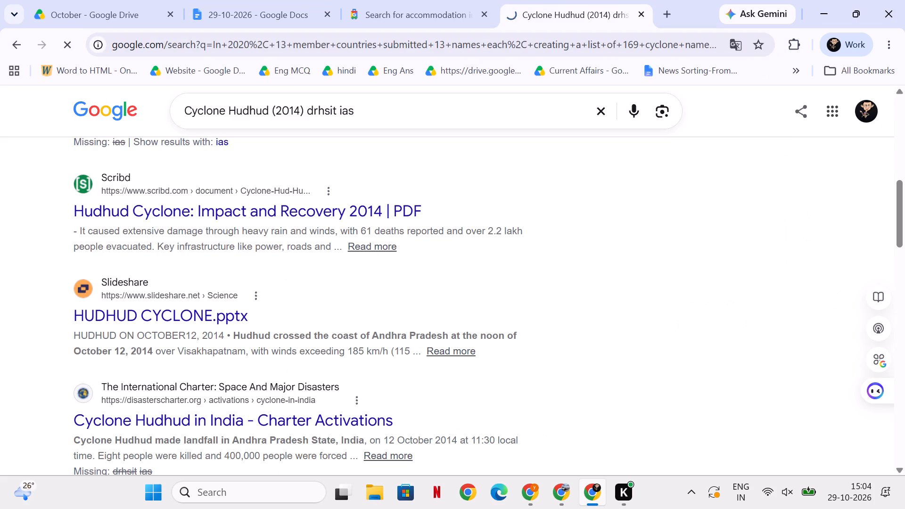
# Look through the search results for an official source and open the India Meteorological Department's PDF on the new list of tropical cyclone names.
pyautogui.scroll(-1, 596, 50)
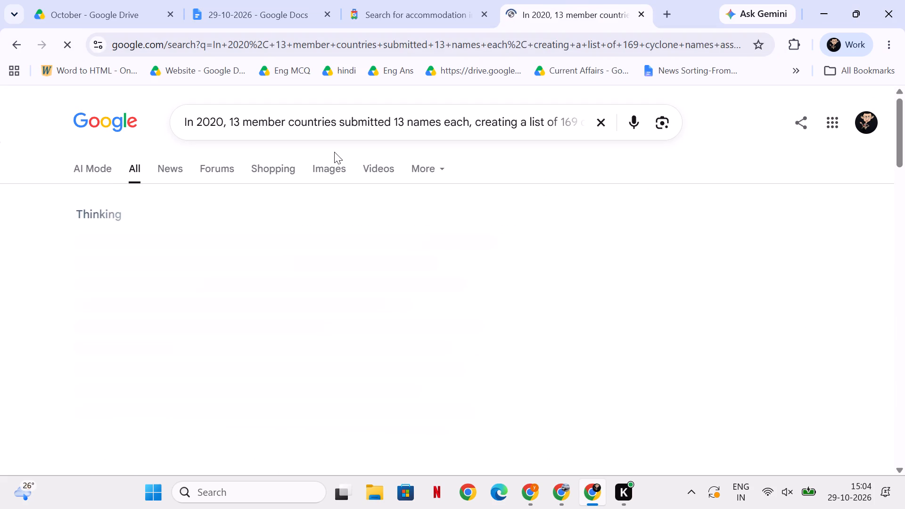
pyautogui.scroll(-2, 334, 152)
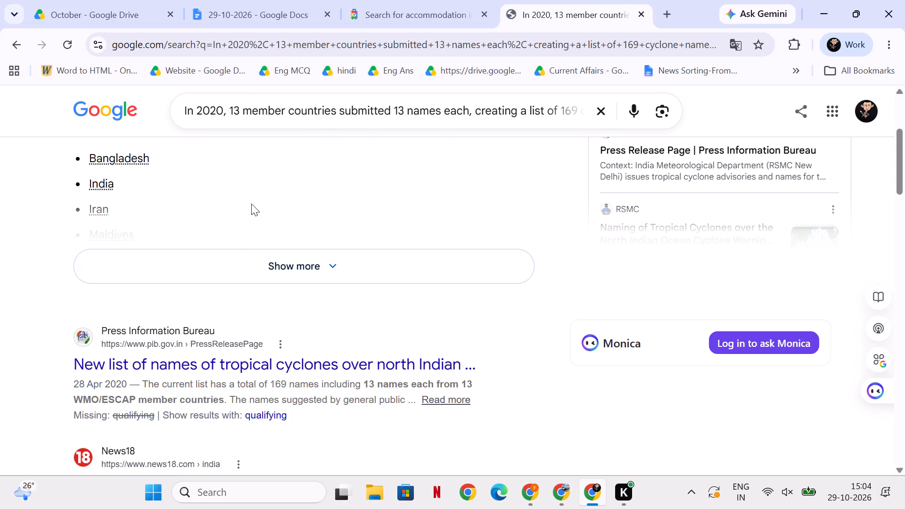
pyautogui.scroll(2, 228, 243)
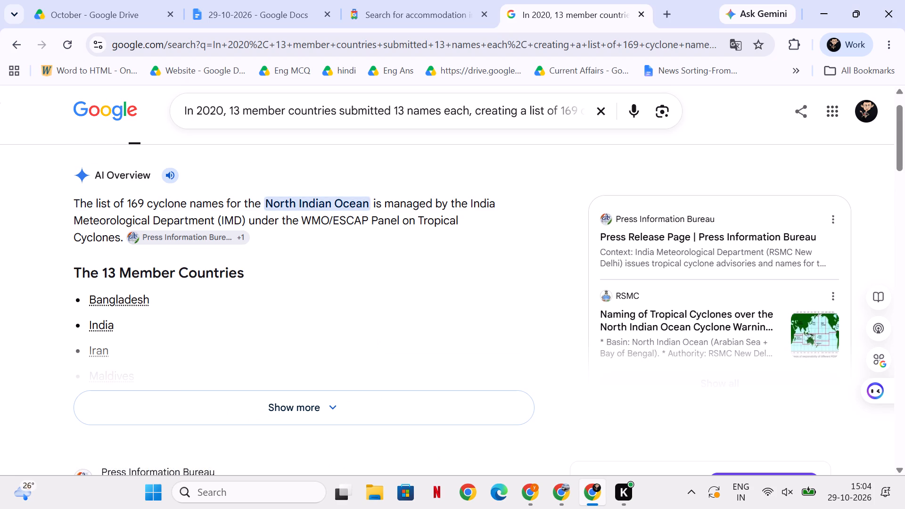
pyautogui.scroll(-5, 162, 299)
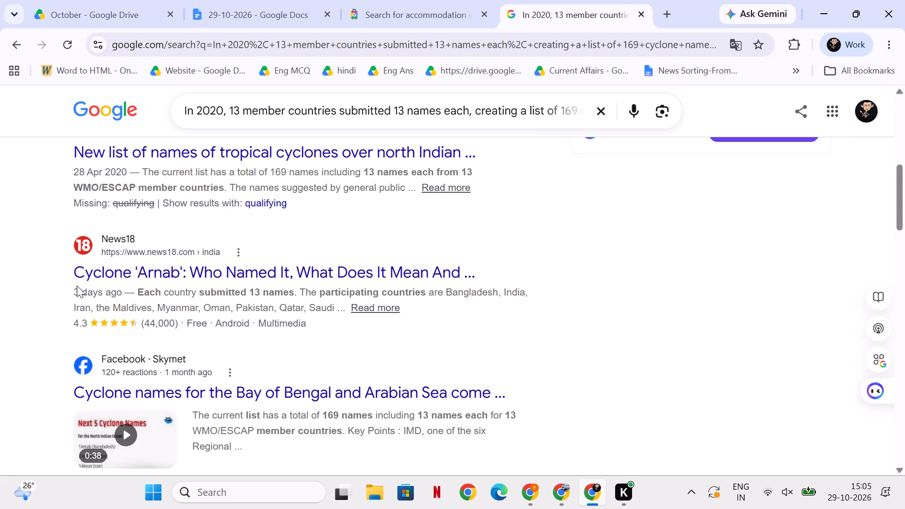
pyautogui.scroll(5, 130, 262)
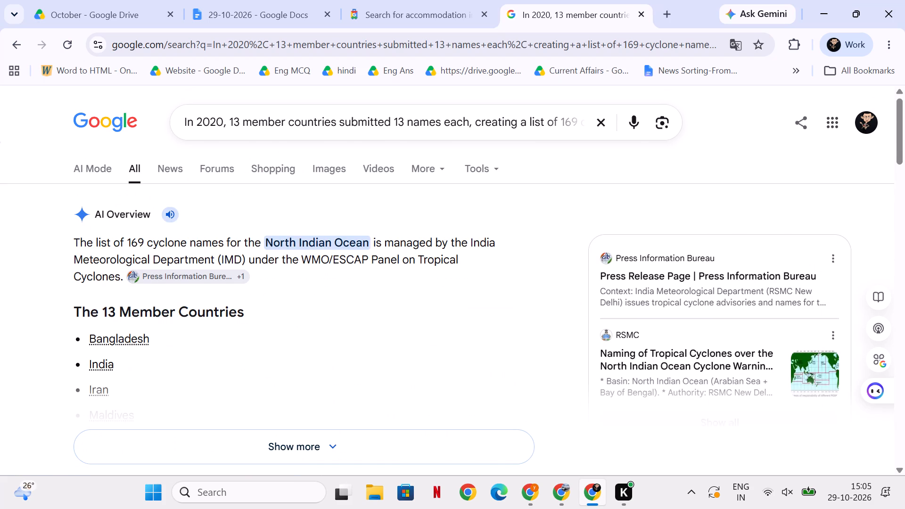
pyautogui.scroll(-4, 200, 307)
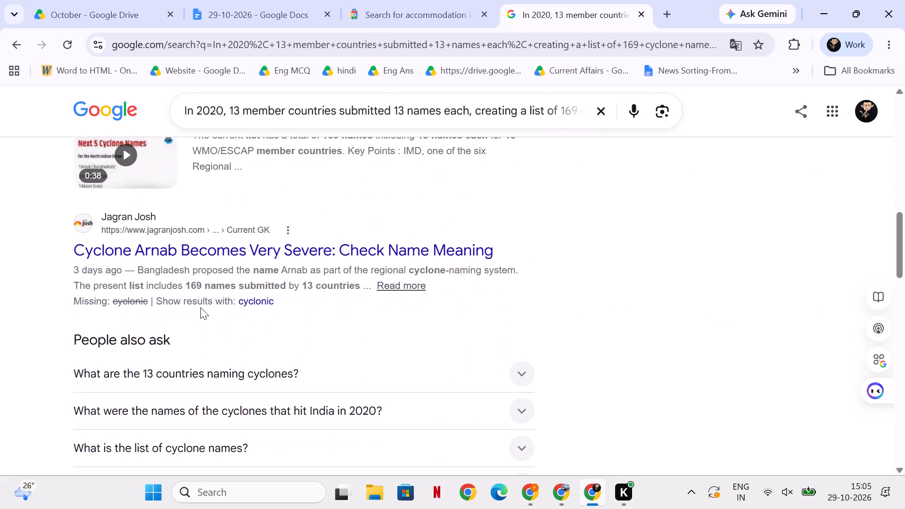
pyautogui.scroll(-6, 200, 307)
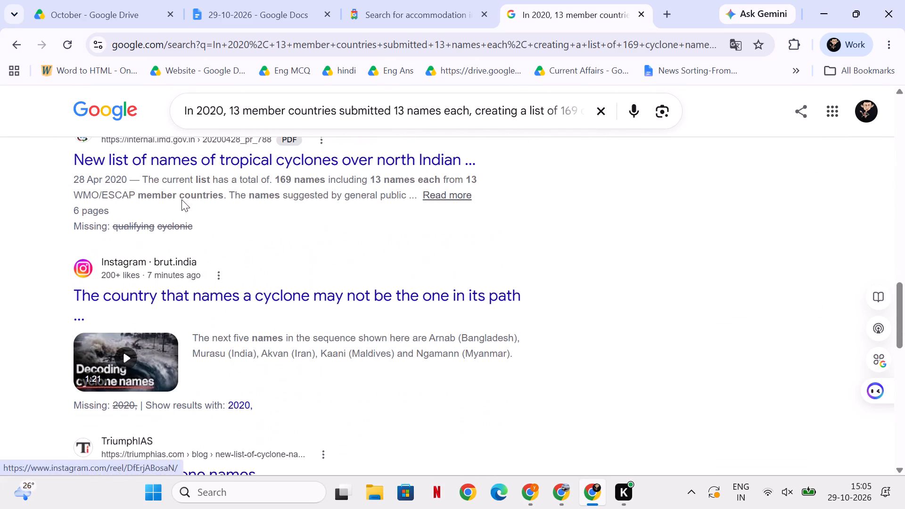
pyautogui.click(169, 166)
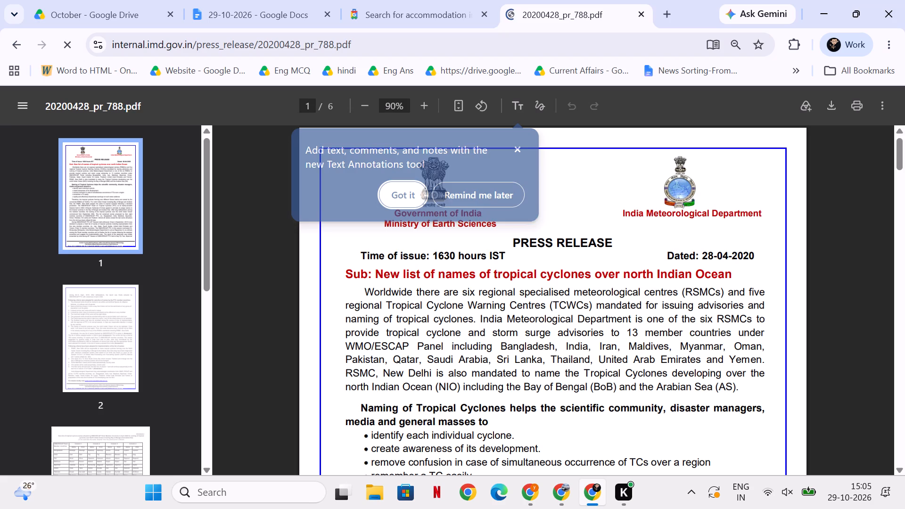
# Copy the press release text from "Worldwide there are six regional specialised meteorological centres" through "names of TCs developing over the NIO.".
pyautogui.click(370, 294)
pyautogui.moveTo(365, 294); pyautogui.dragTo(384, 336)
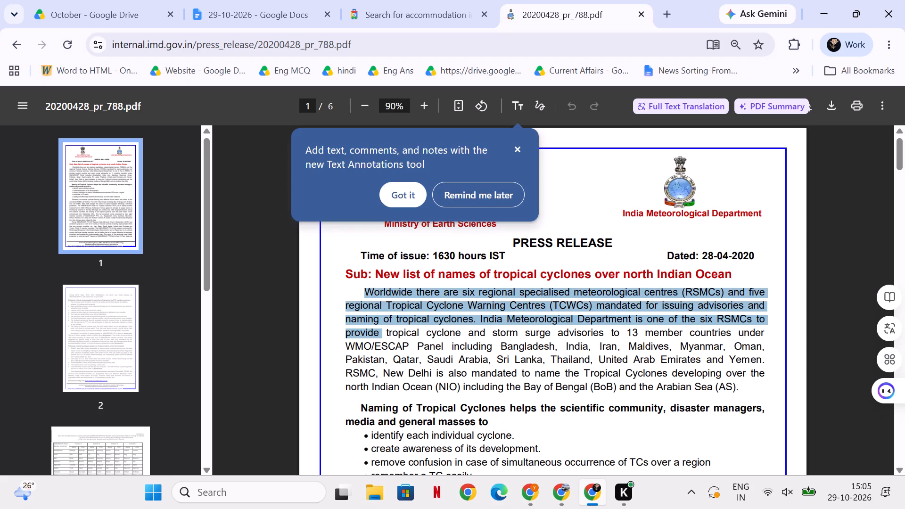
pyautogui.moveTo(384, 336); pyautogui.dragTo(466, 342)
pyautogui.scroll(-2, 384, 336)
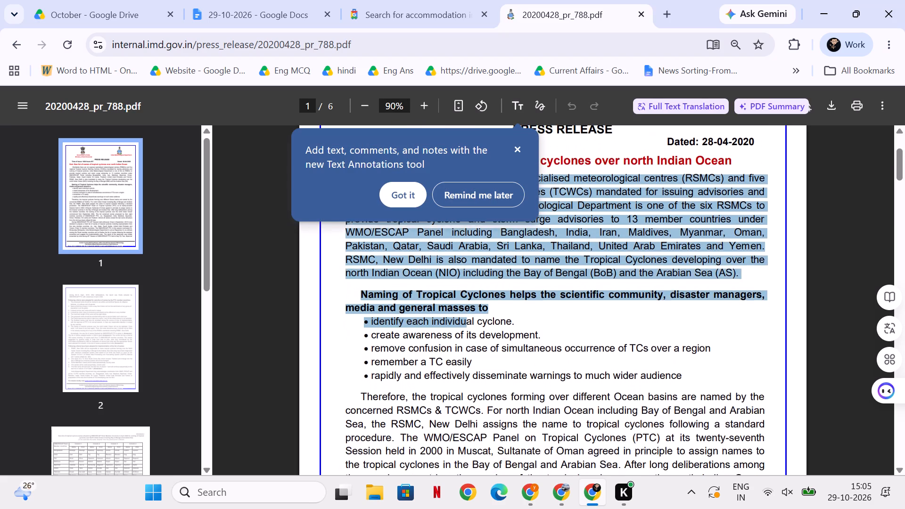
pyautogui.scroll(-2, 466, 342)
pyautogui.moveTo(466, 342); pyautogui.dragTo(483, 397)
pyautogui.scroll(-1, 483, 346)
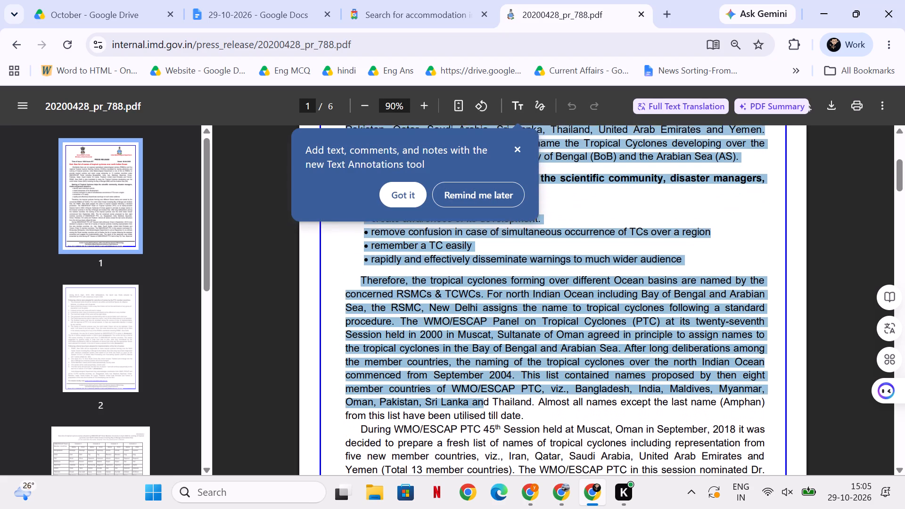
pyautogui.moveTo(483, 397); pyautogui.dragTo(485, 367)
pyautogui.scroll(-1, 483, 397)
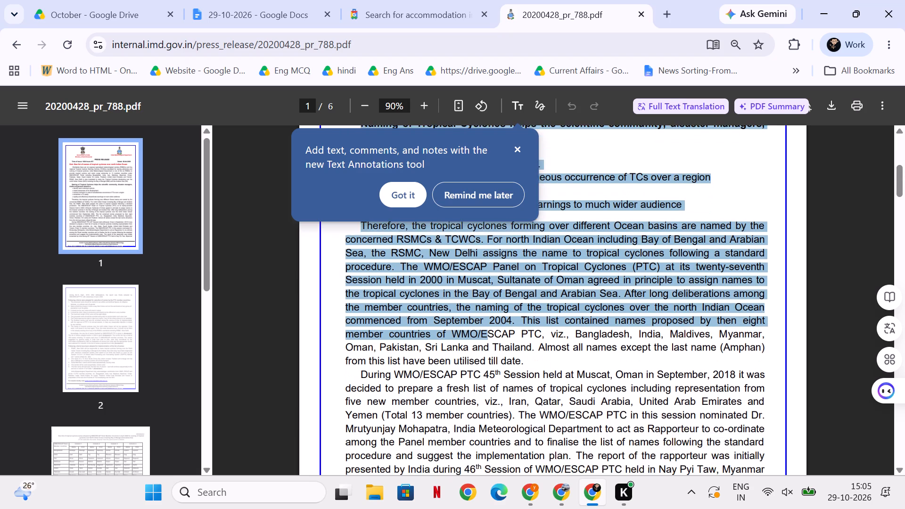
pyautogui.moveTo(485, 367); pyautogui.dragTo(483, 373)
pyautogui.scroll(-4, 485, 367)
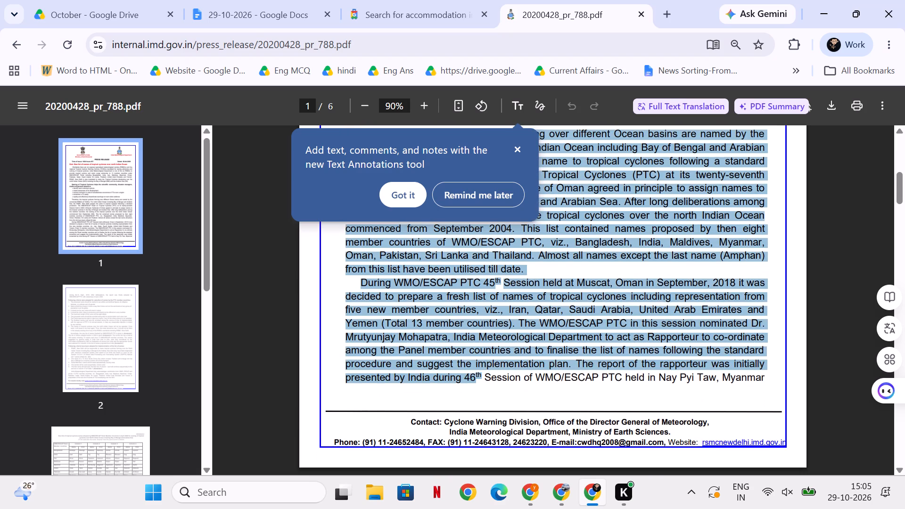
pyautogui.moveTo(483, 373); pyautogui.dragTo(485, 411)
pyautogui.scroll(-3, 483, 373)
pyautogui.scroll(4, 485, 411)
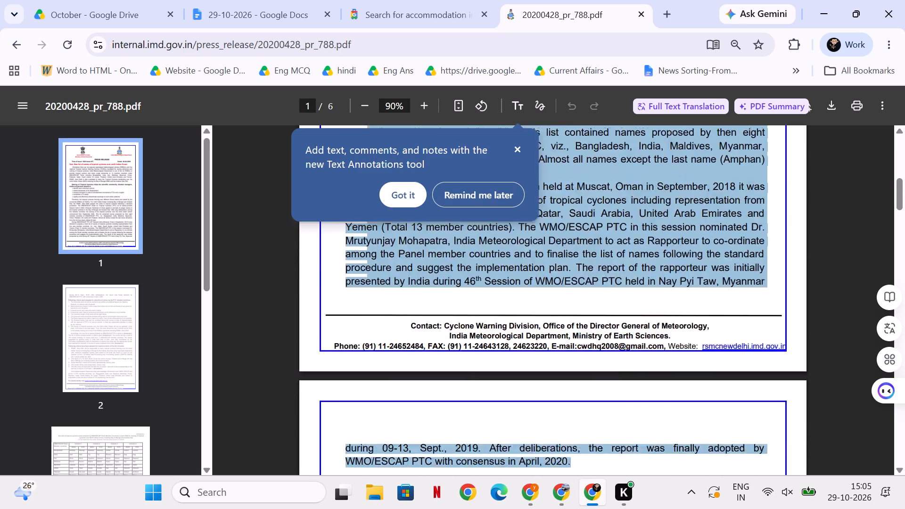
pyautogui.moveTo(485, 411); pyautogui.dragTo(490, 386)
pyautogui.scroll(-2, 485, 411)
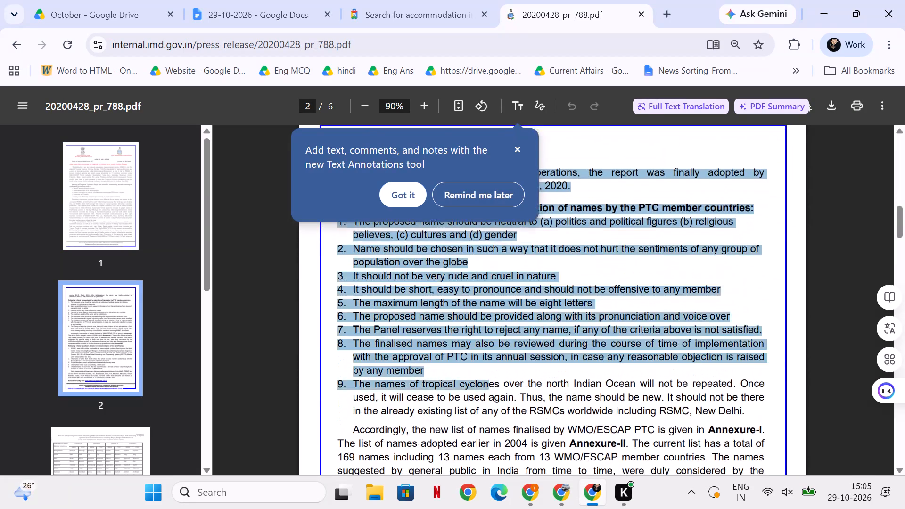
pyautogui.moveTo(490, 386); pyautogui.dragTo(495, 397)
pyautogui.scroll(-3, 490, 386)
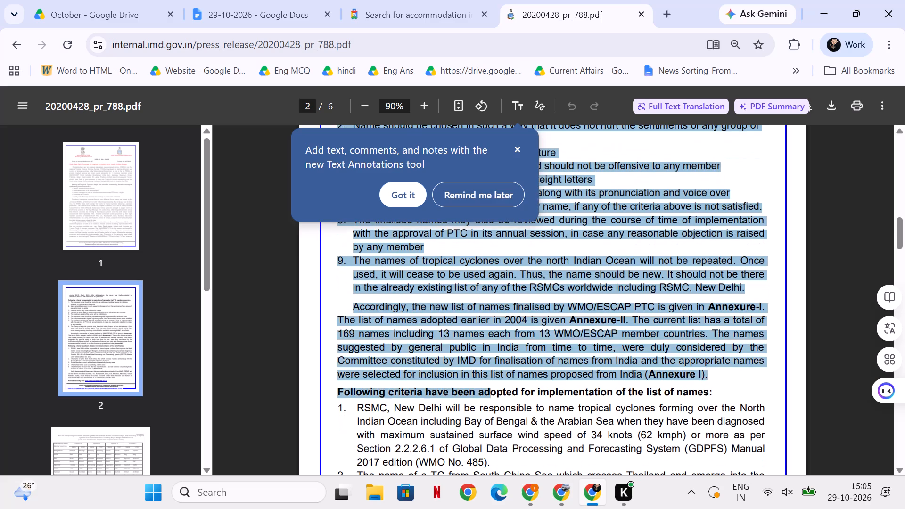
pyautogui.scroll(-2, 495, 397)
pyautogui.moveTo(495, 397); pyautogui.dragTo(509, 290)
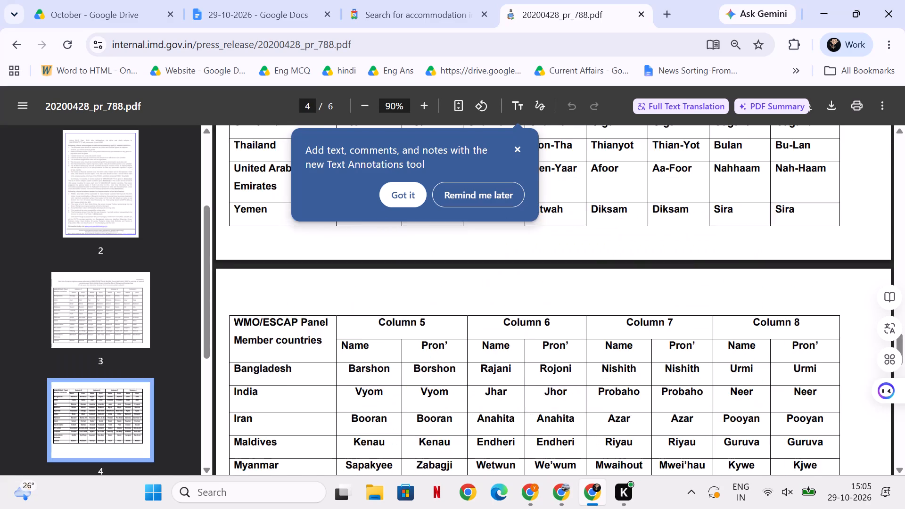
pyautogui.moveTo(509, 290); pyautogui.dragTo(509, 290)
pyautogui.scroll(-1, 509, 290)
pyautogui.scroll(14, 509, 290)
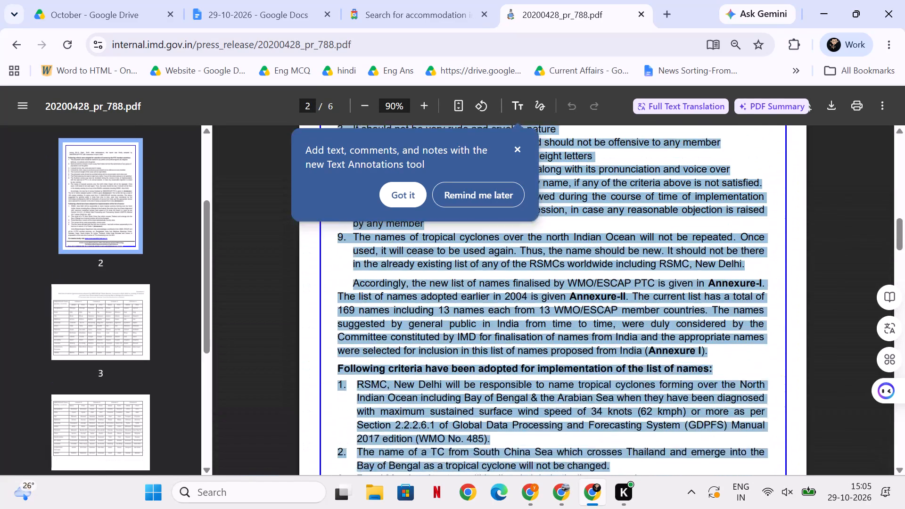
pyautogui.scroll(2, 509, 290)
pyautogui.moveTo(509, 290); pyautogui.dragTo(561, 404)
pyautogui.scroll(-1, 515, 363)
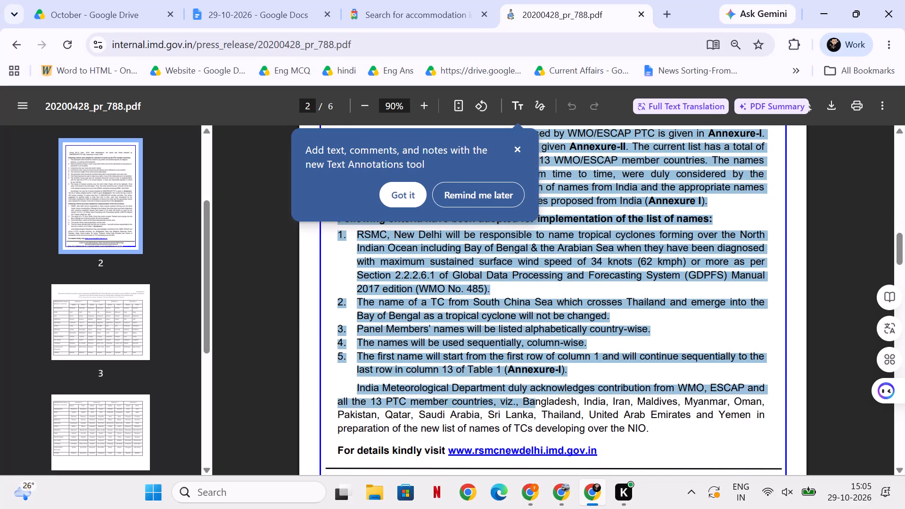
pyautogui.moveTo(561, 404); pyautogui.dragTo(650, 428)
pyautogui.rightClick(510, 329)
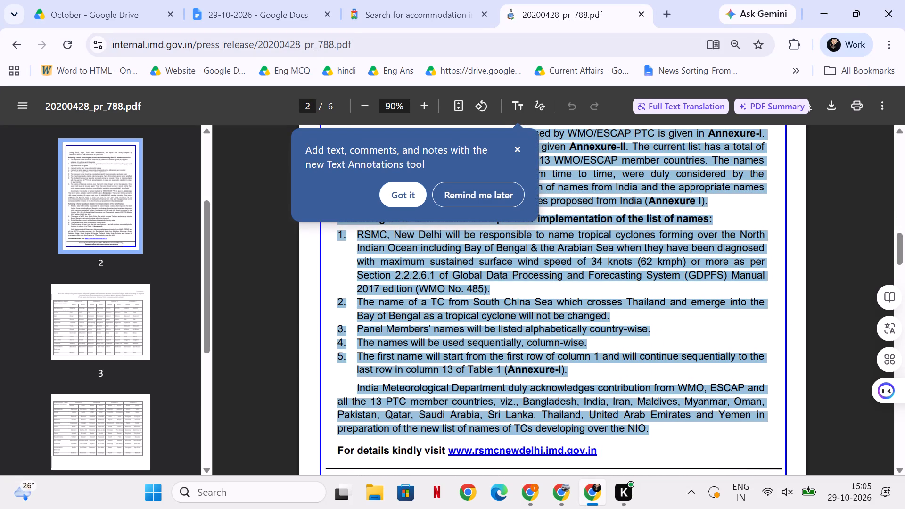
pyautogui.click(547, 56)
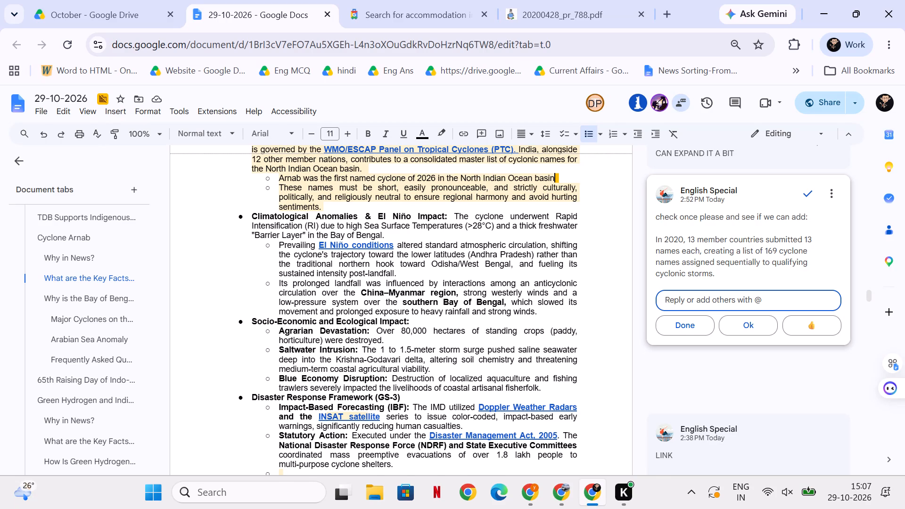
pyautogui.scroll(-4, 506, 271)
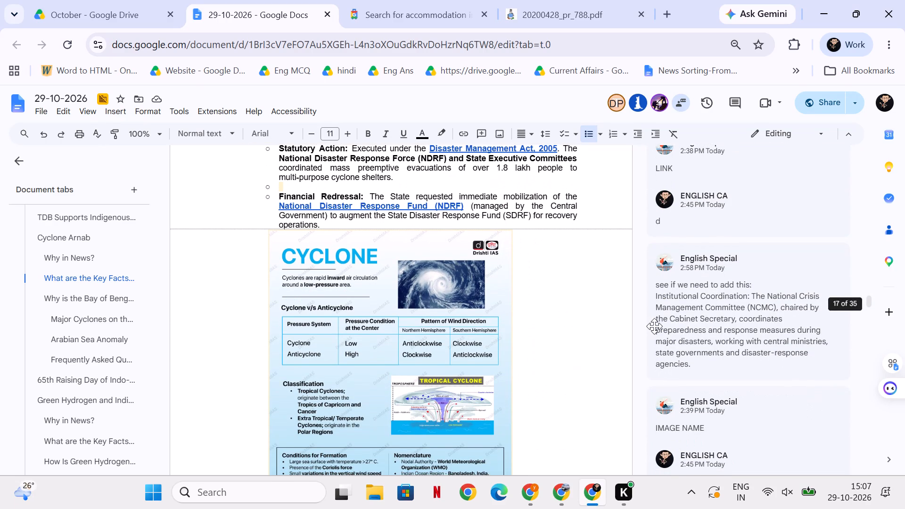
pyautogui.click(667, 321)
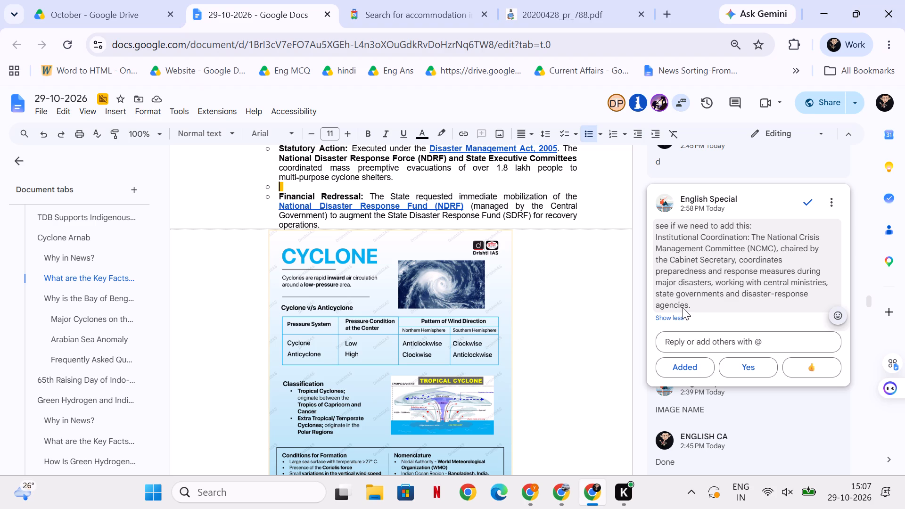
pyautogui.moveTo(695, 306); pyautogui.dragTo(653, 242)
pyautogui.hotkey('ctrl', 'c')
pyautogui.moveTo(653, 241); pyautogui.dragTo(709, 301)
pyautogui.hotkey('ctrl', 'c')
pyautogui.click(325, 186)
pyautogui.hotkey('ctrl', 'shift', 'v')
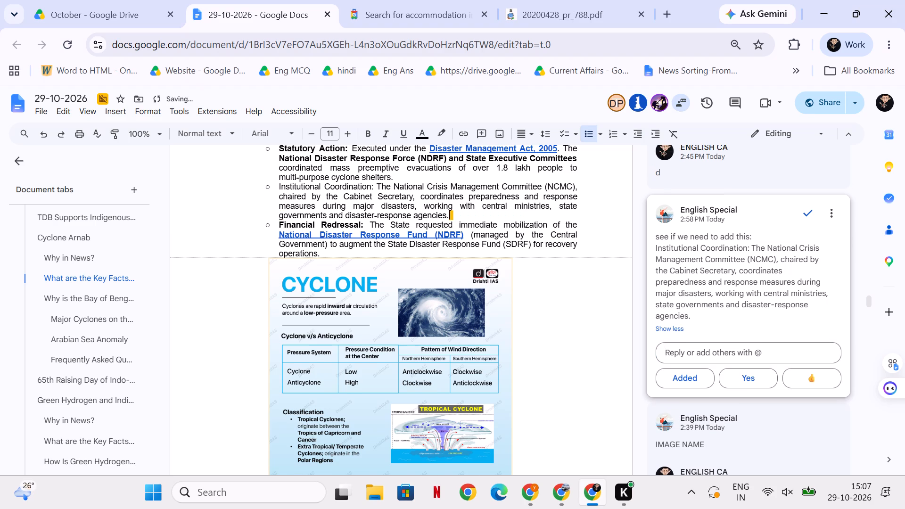
# Bold "Institutional Coordination:", "National Crisis Management Committee (NCMC)," and "Cabinet Secretary" in the new sub-bullet.
pyautogui.moveTo(276, 185); pyautogui.dragTo(377, 182)
pyautogui.hotkey('ctrl', 'b')
pyautogui.click(415, 188)
pyautogui.moveTo(415, 188); pyautogui.dragTo(321, 201)
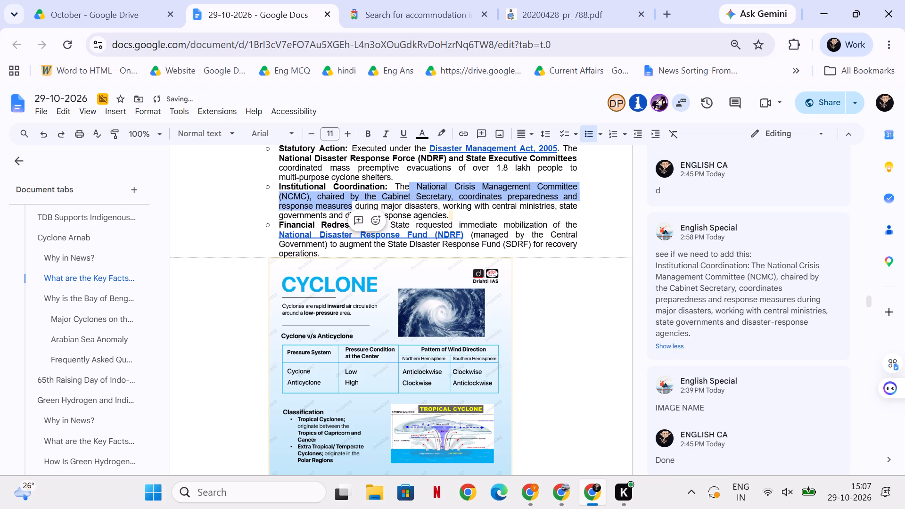
pyautogui.moveTo(321, 201); pyautogui.dragTo(317, 199)
pyautogui.hotkey('ctrl', 'b')
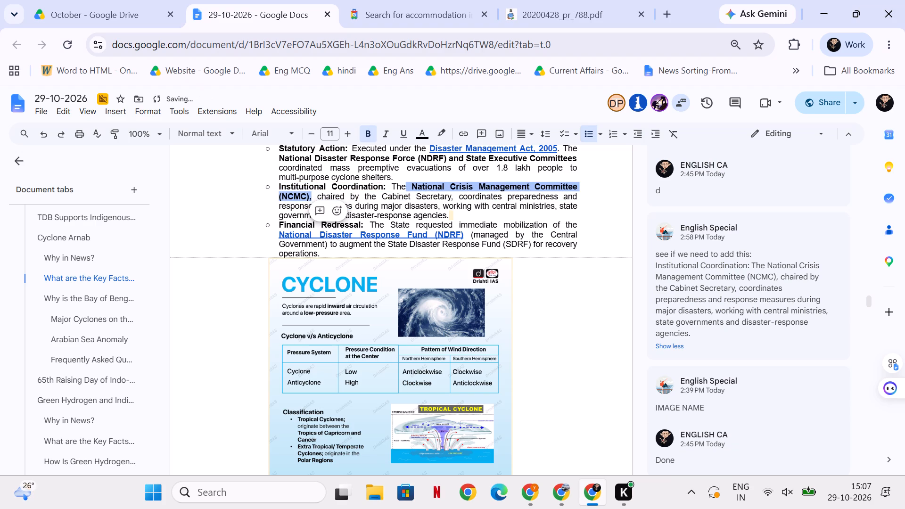
pyautogui.click(382, 197)
pyautogui.moveTo(382, 197); pyautogui.dragTo(447, 191)
pyautogui.hotkey('ctrl', 'b')
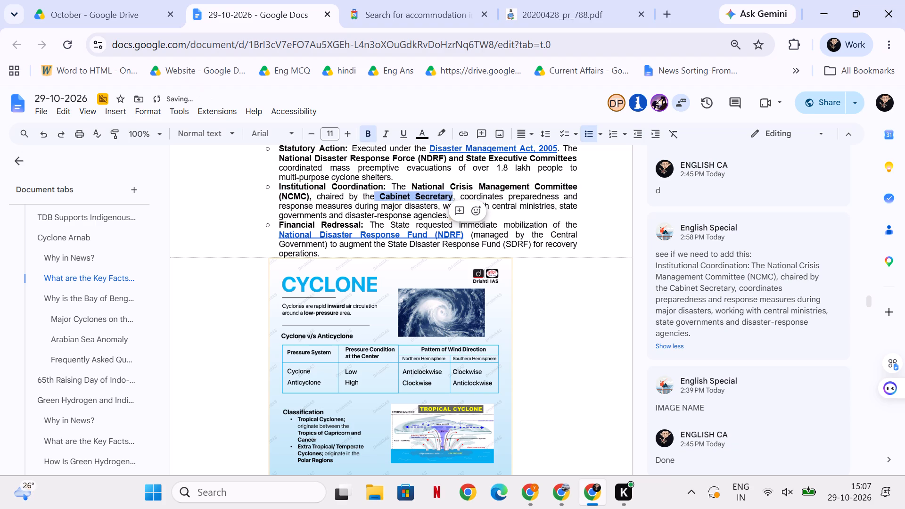
# Search Google for the Cabinet Secretary on Drishti IAS and copy the link address of its English "Cabinet Secretary of India" article.
pyautogui.hotkey('ctrl', 'c')
pyautogui.keyDown('ctrl'); pyautogui.click(593, 0); pyautogui.keyUp('ctrl')
pyautogui.keyDown('ctrl'); pyautogui.click(673, 9); pyautogui.keyUp('ctrl')
pyautogui.hotkey('ctrl', 'v')
pyautogui.press('space')
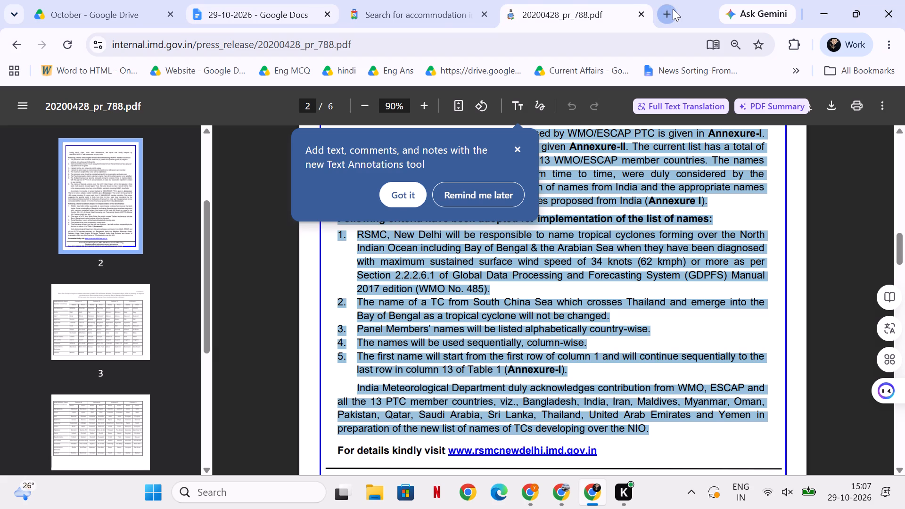
pyautogui.write('DROSITI IHAS')
pyautogui.press('Return')
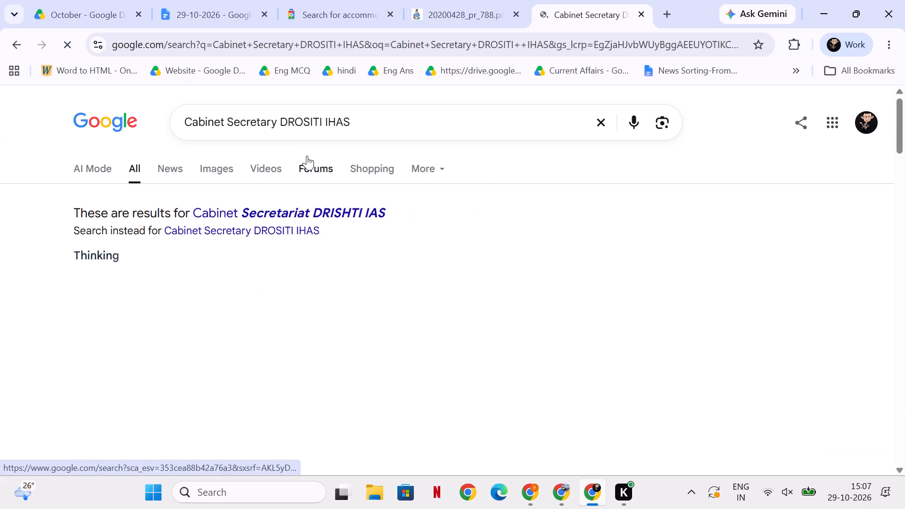
pyautogui.scroll(-1, 131, 261)
pyautogui.scroll(1, 131, 261)
pyautogui.scroll(-4, 131, 261)
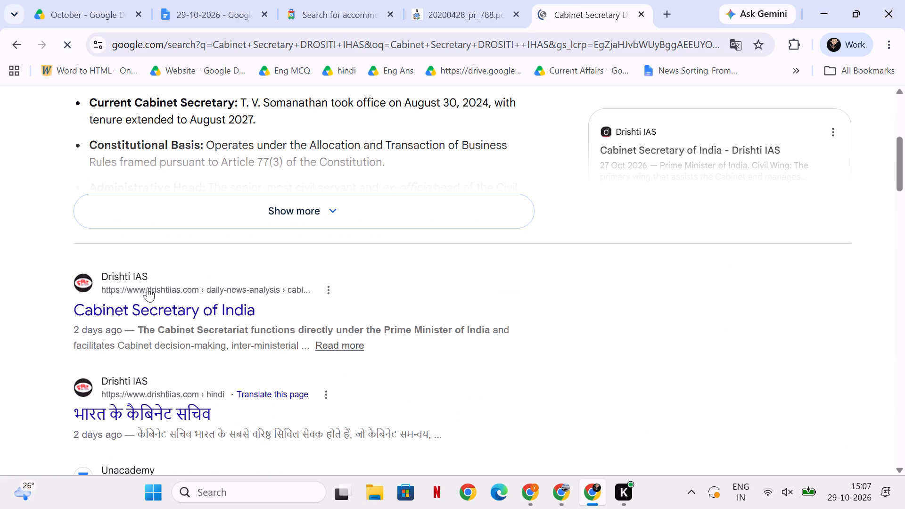
pyautogui.rightClick(177, 301)
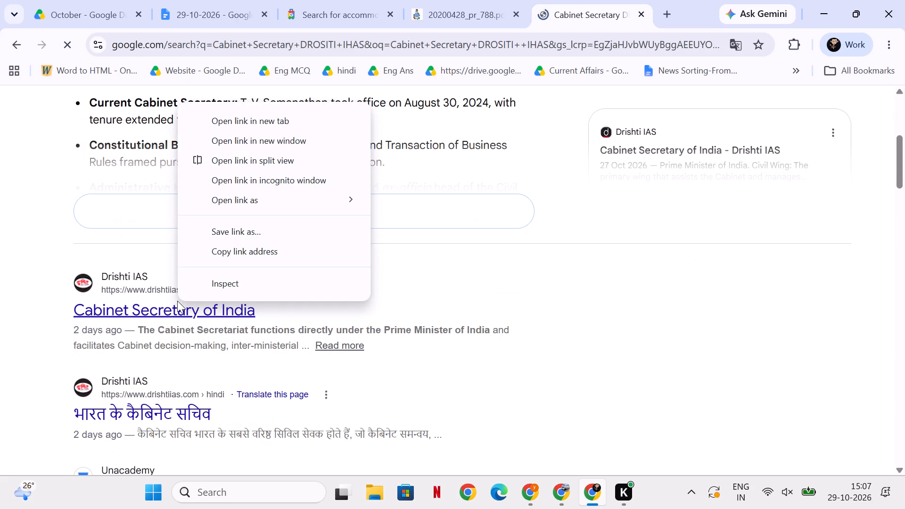
pyautogui.click(237, 254)
# Link "Cabinet Secretary" in the Institutional Coordination sub-bullet of the 29-10-2026 document to the copied article address.
pyautogui.click(196, 0)
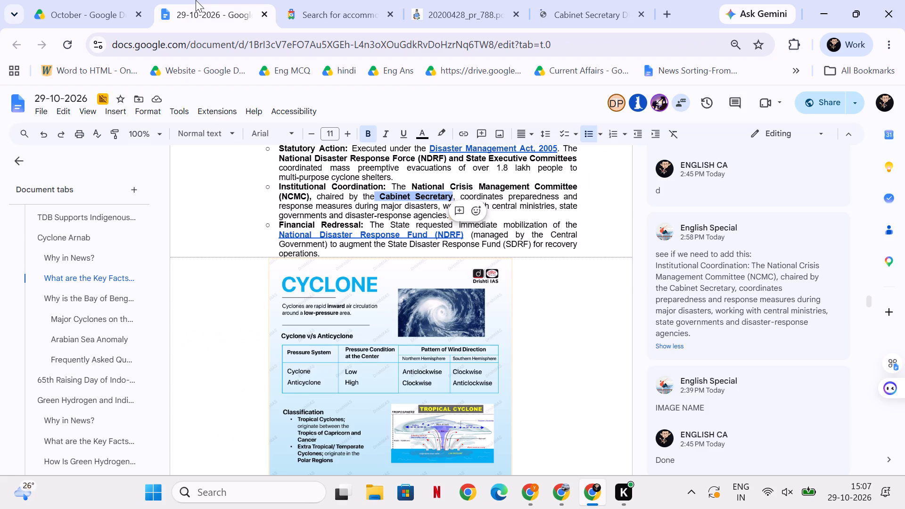
pyautogui.hotkey('ctrl', 'k')
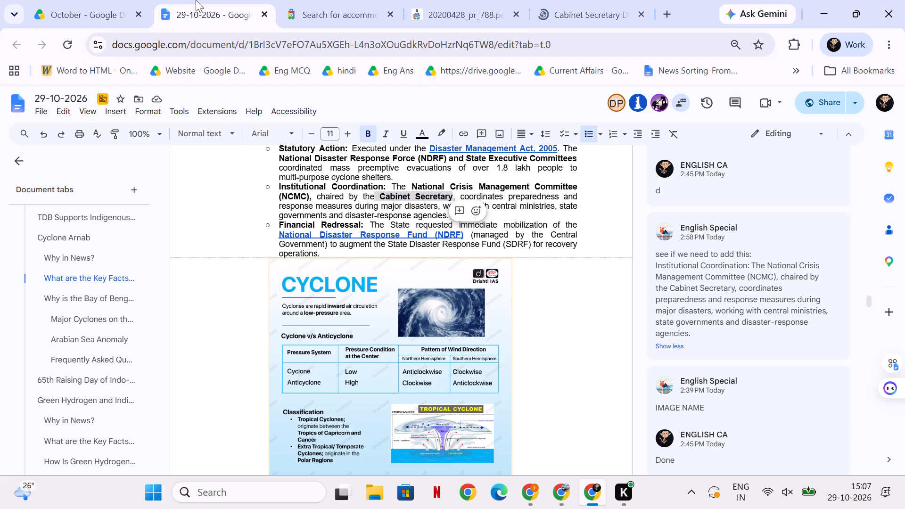
pyautogui.hotkey('ctrl', 'v')
pyautogui.press('Return')
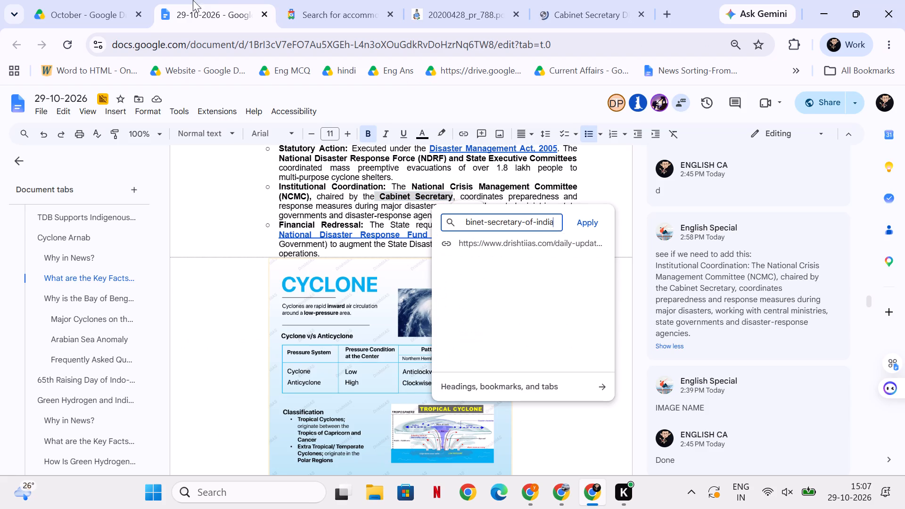
# Reply "d" to the English Special comment about Institutional Coordination.
pyautogui.click(715, 320)
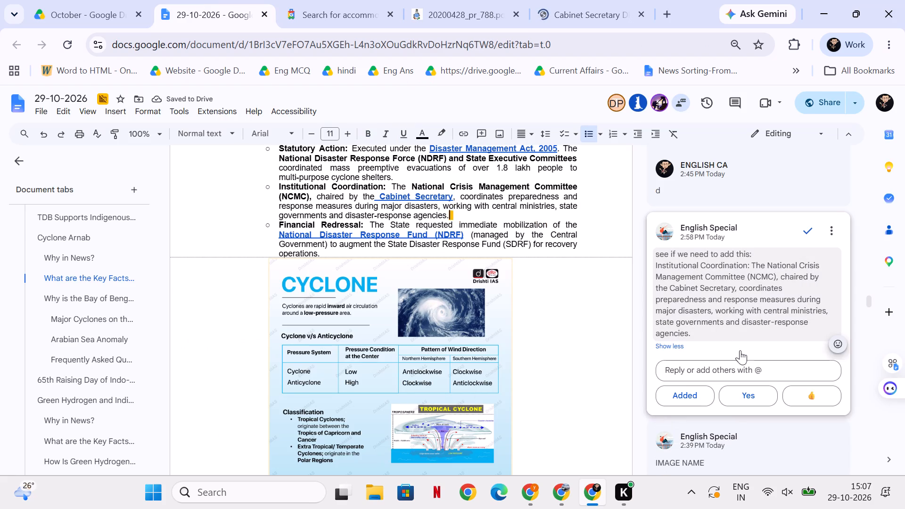
pyautogui.click(827, 397)
# Paste the first two paragraphs of the "Higher Cyclone Frequency and Seasonality" comment unformatted into the empty bullet above Salinity Stratification.
pyautogui.scroll(-2, 825, 393)
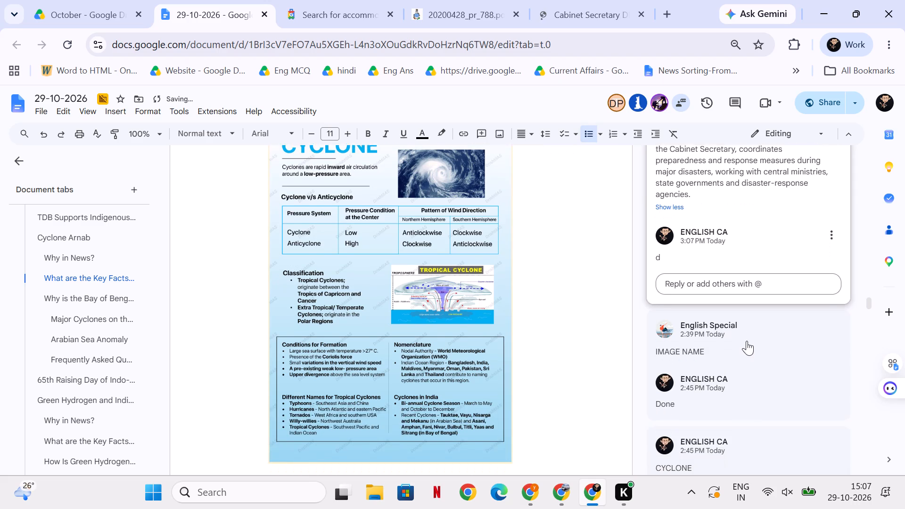
pyautogui.scroll(-3, 747, 341)
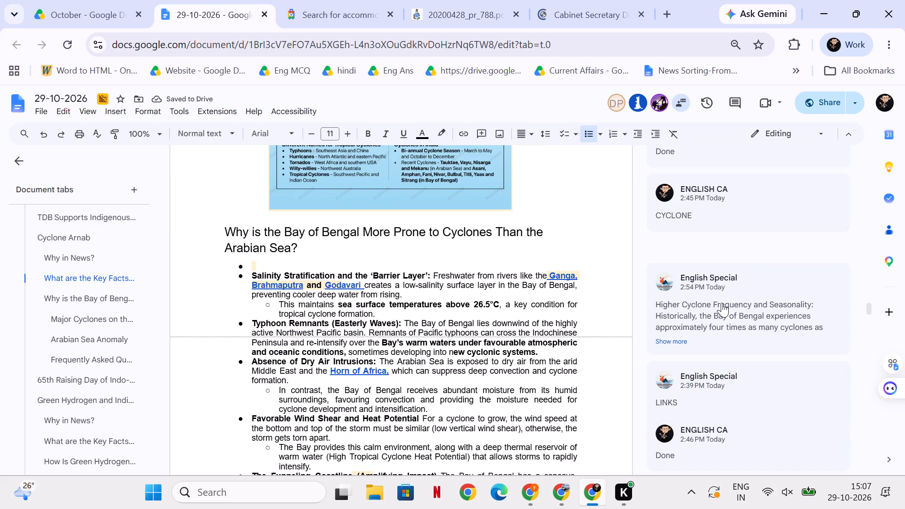
pyautogui.click(722, 303)
pyautogui.scroll(-1, 722, 303)
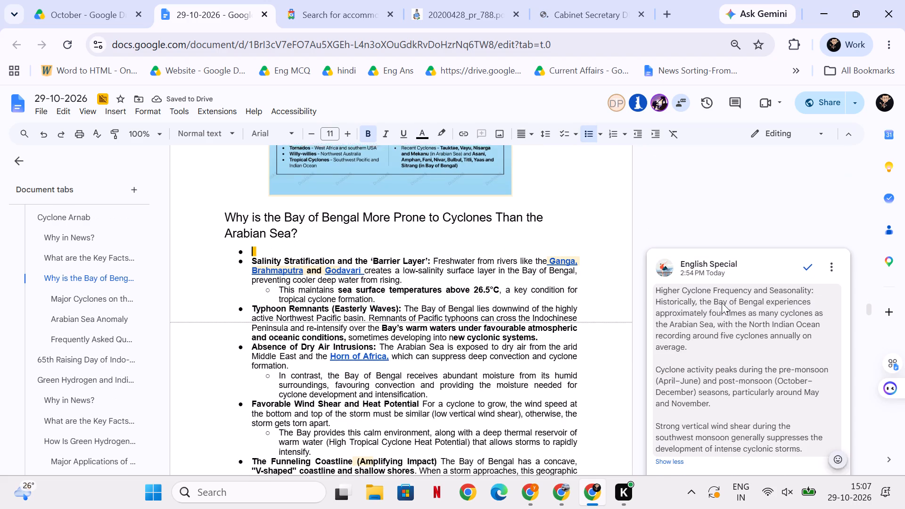
pyautogui.scroll(-2, 722, 303)
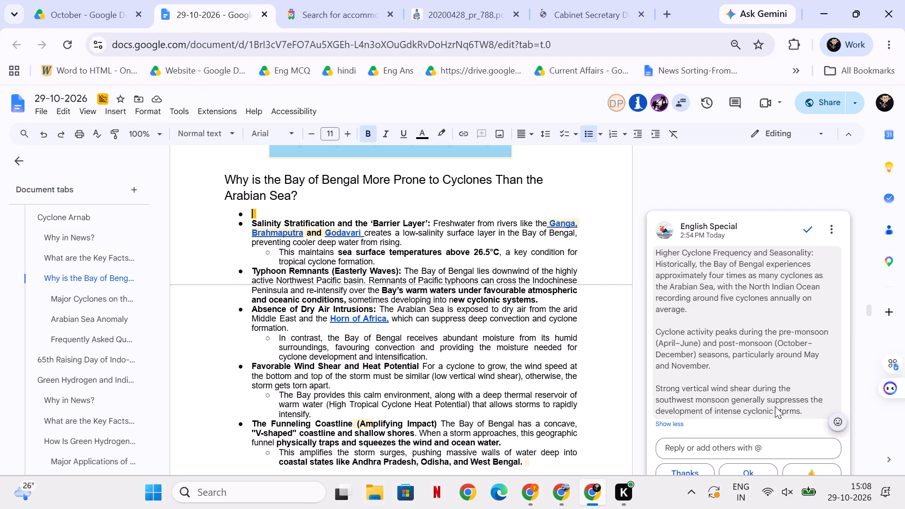
pyautogui.moveTo(712, 367); pyautogui.dragTo(675, 296)
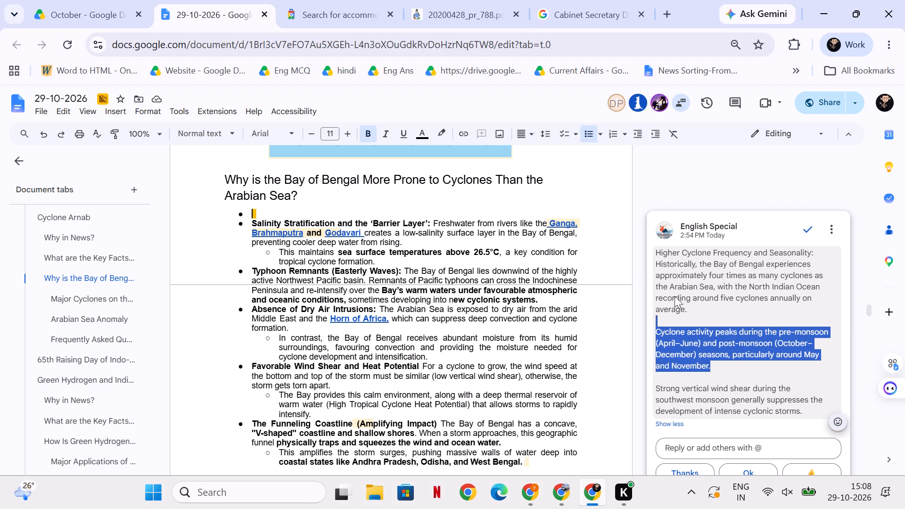
pyautogui.moveTo(675, 296); pyautogui.dragTo(651, 253)
pyautogui.hotkey('ctrl', 'c')
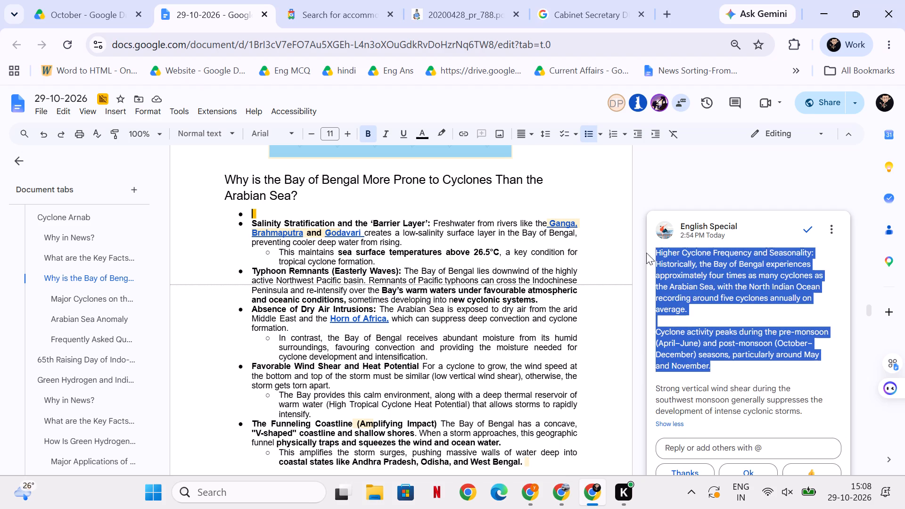
pyautogui.click(281, 213)
pyautogui.hotkey('ctrl', 'shift', 'v')
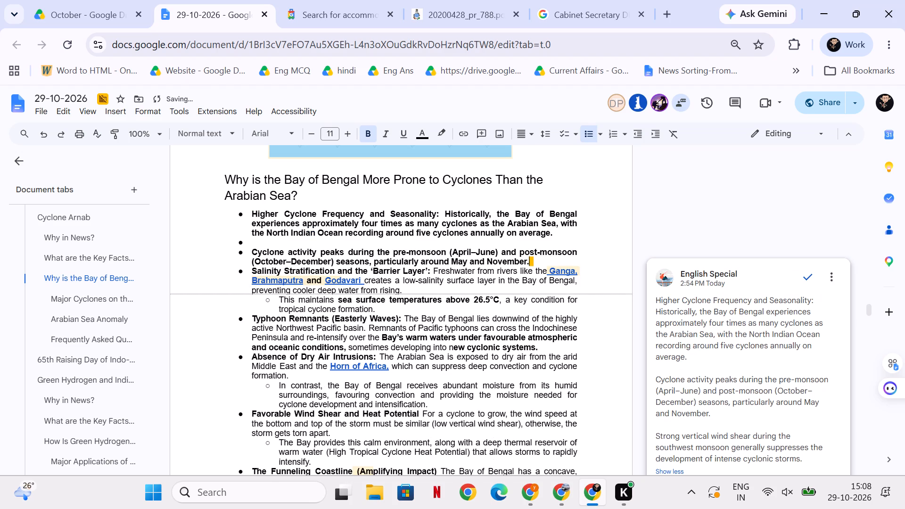
# Remove bold from the text after the "Higher Cyclone Frequency and Seasonality:" heading in the new bullet.
pyautogui.moveTo(447, 217); pyautogui.dragTo(550, 231)
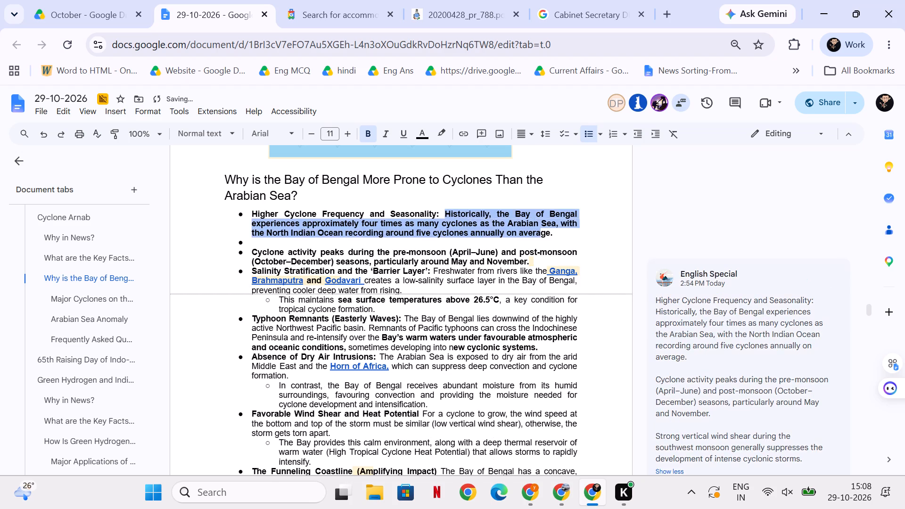
pyautogui.moveTo(550, 231); pyautogui.dragTo(552, 230)
pyautogui.hotkey('ctrl', 'b')
# Delete the blank bullet, make the "Cyclone activity peaks" sentence a sub-bullet of Higher Cyclone Frequency and Seasonality, and unbold it.
pyautogui.click(247, 248)
pyautogui.press('BackSpace')
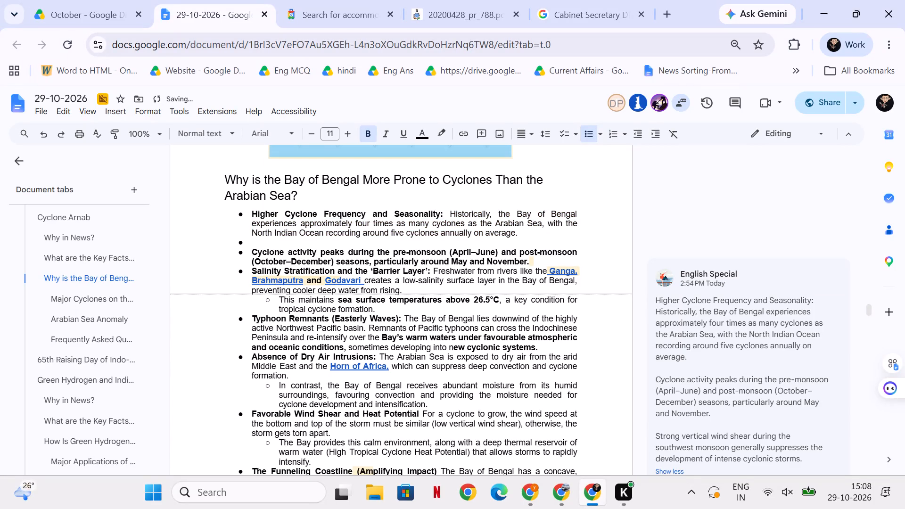
pyautogui.press('BackSpace')
pyautogui.press('BackSpace')
pyautogui.press('BackSpace')
pyautogui.press('BackSpace')
pyautogui.press('BackSpace')
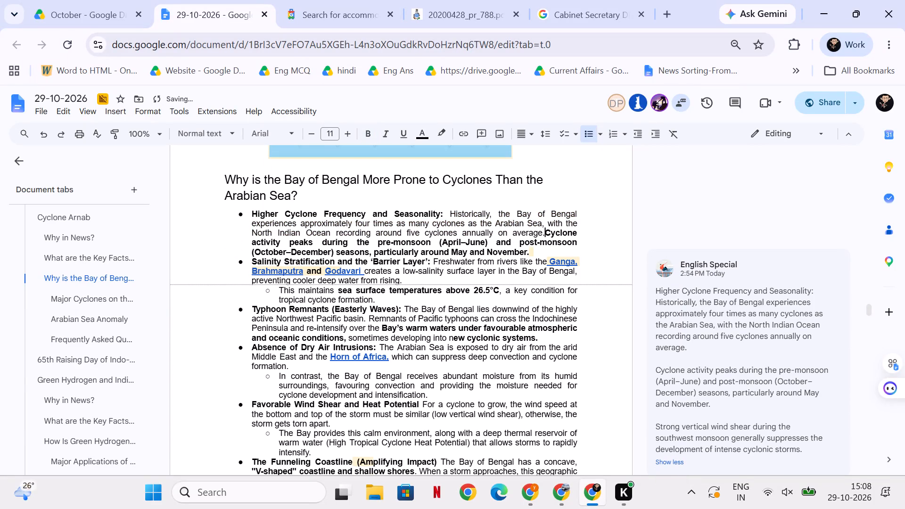
pyautogui.press('Return')
pyautogui.press('Tab')
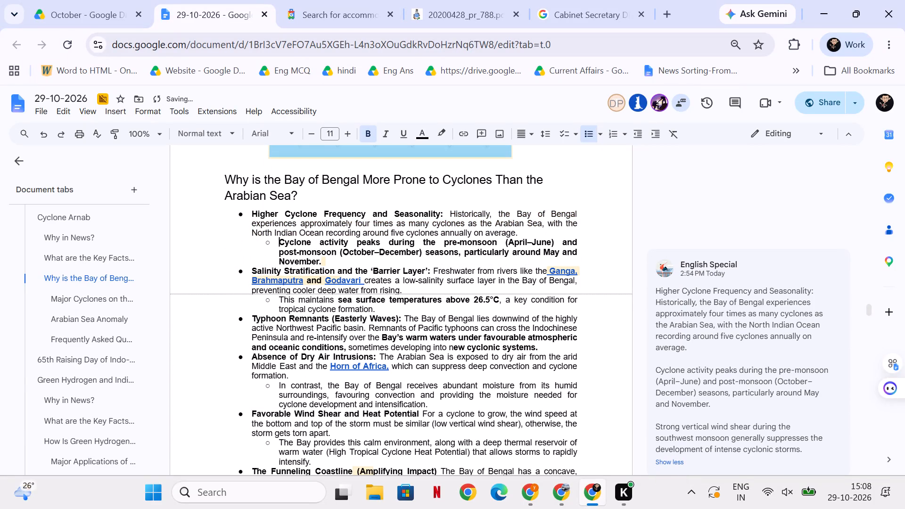
pyautogui.hotkey('ctrl', 'shift', 'Down')
pyautogui.hotkey('ctrl', 'b')
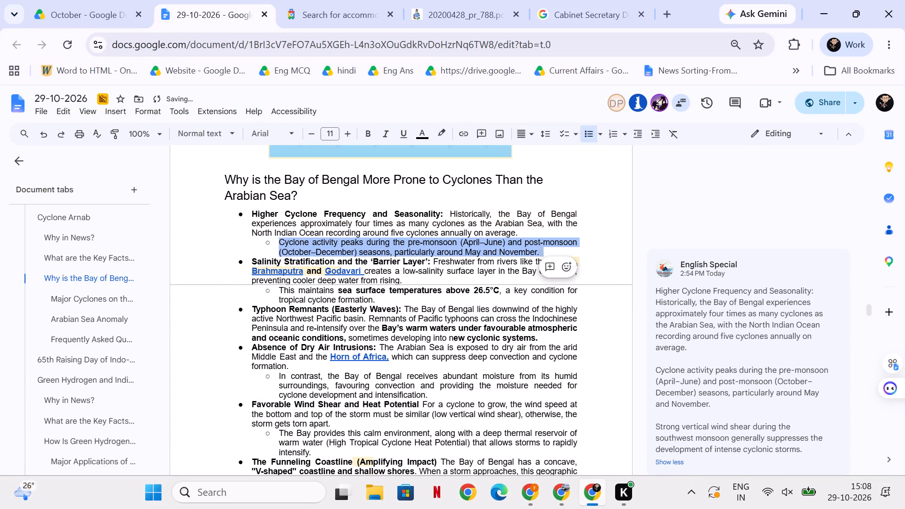
# Reply "d" to the English Special comment about Higher Cyclone Frequency and Seasonality.
pyautogui.scroll(-1, 712, 337)
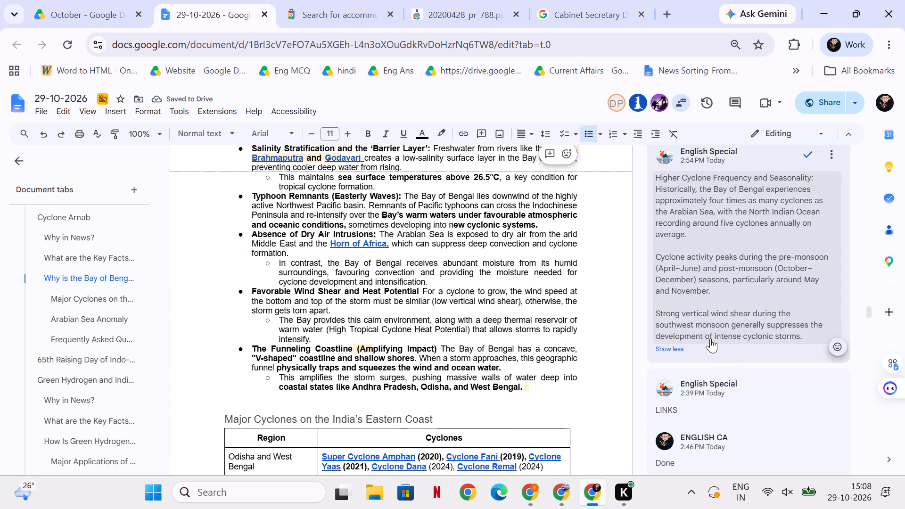
pyautogui.click(701, 306)
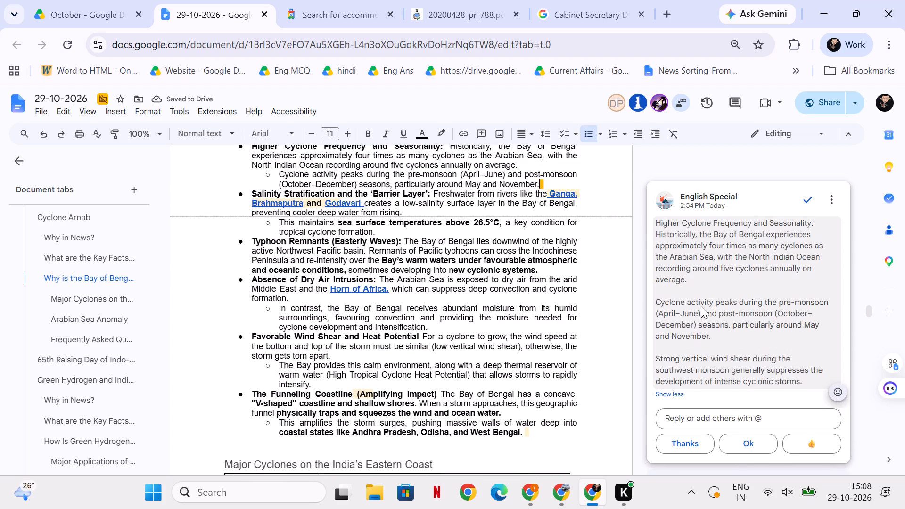
pyautogui.scroll(-1, 701, 306)
pyautogui.click(713, 392)
pyautogui.press('d')
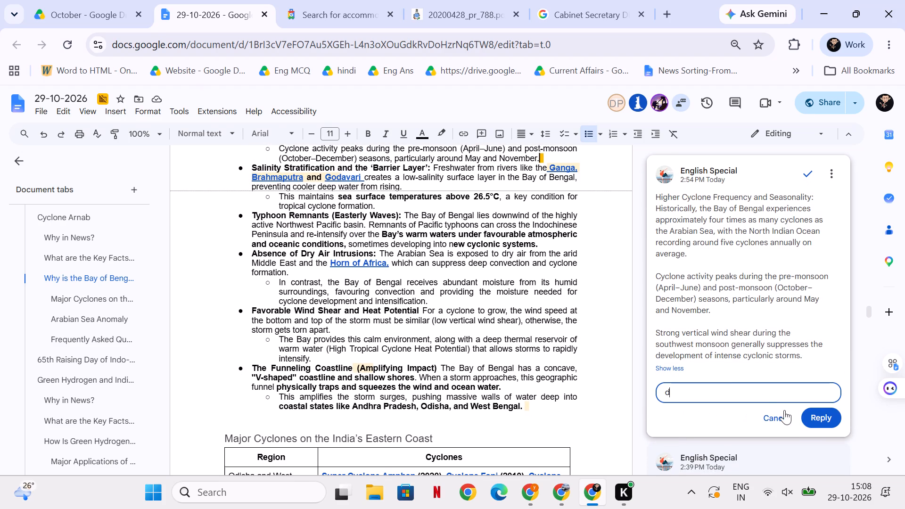
pyautogui.click(811, 412)
# Replace the Funneling Coastline bullet and its sub-bullet with the English Special comment's "Funnelling Coastline and Storm Surge" text, pasted without formatting.
pyautogui.scroll(-2, 773, 347)
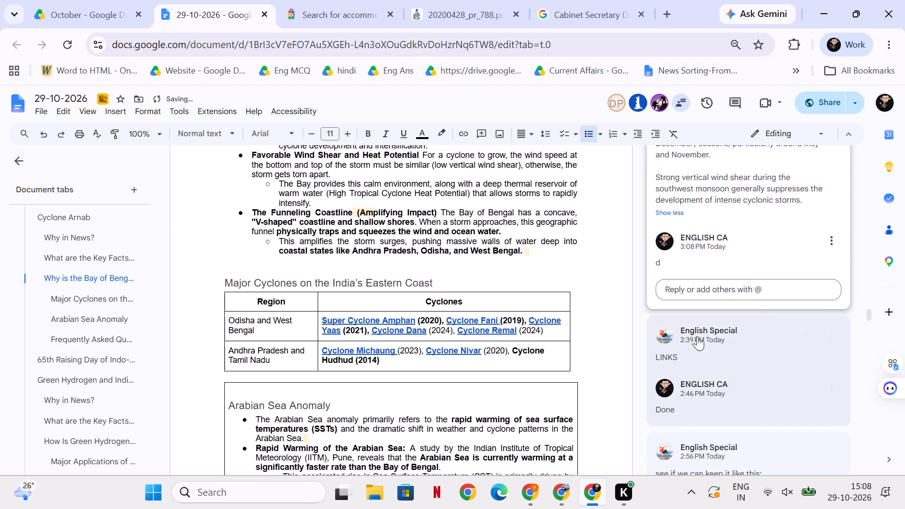
pyautogui.scroll(-3, 697, 336)
pyautogui.click(693, 334)
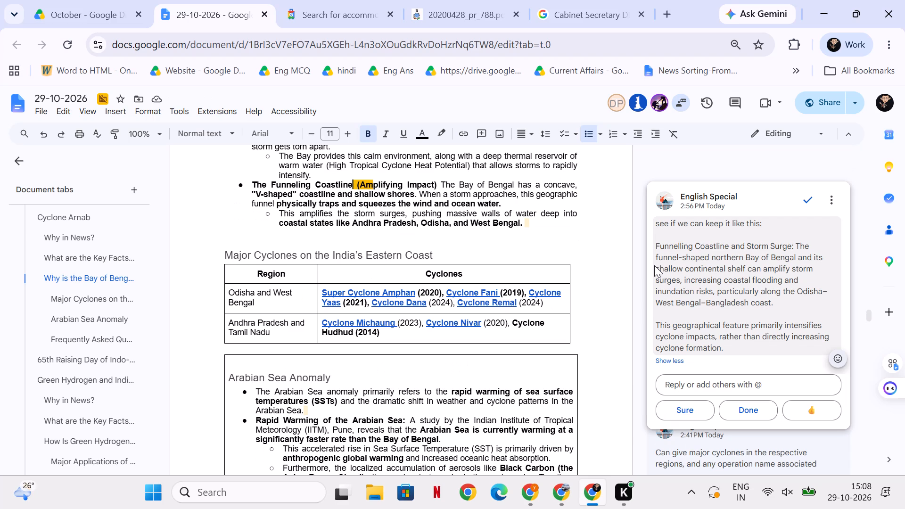
pyautogui.moveTo(654, 247); pyautogui.dragTo(776, 304)
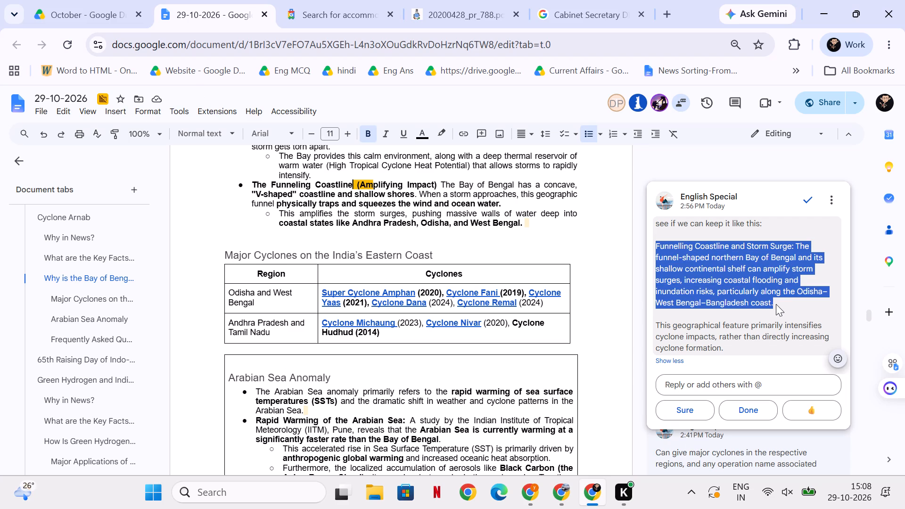
pyautogui.moveTo(776, 304); pyautogui.dragTo(783, 350)
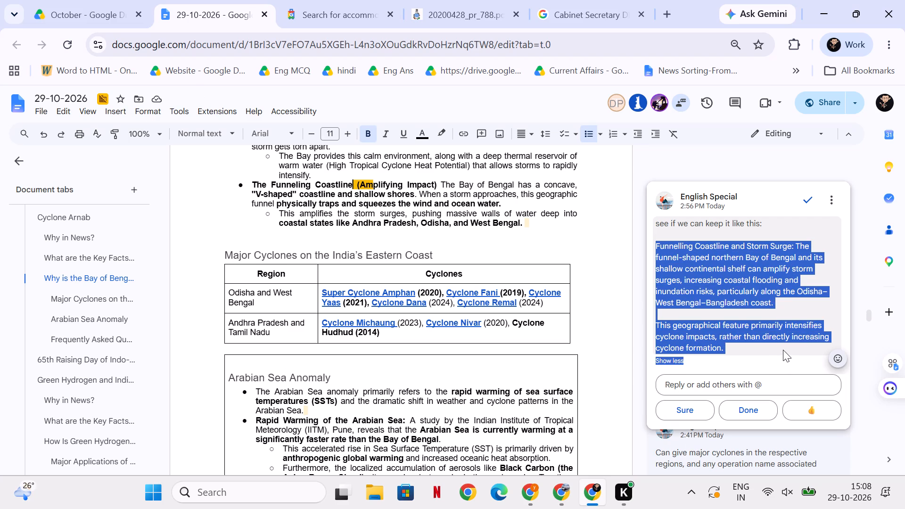
pyautogui.moveTo(783, 350); pyautogui.dragTo(783, 347)
pyautogui.hotkey('ctrl', 'c')
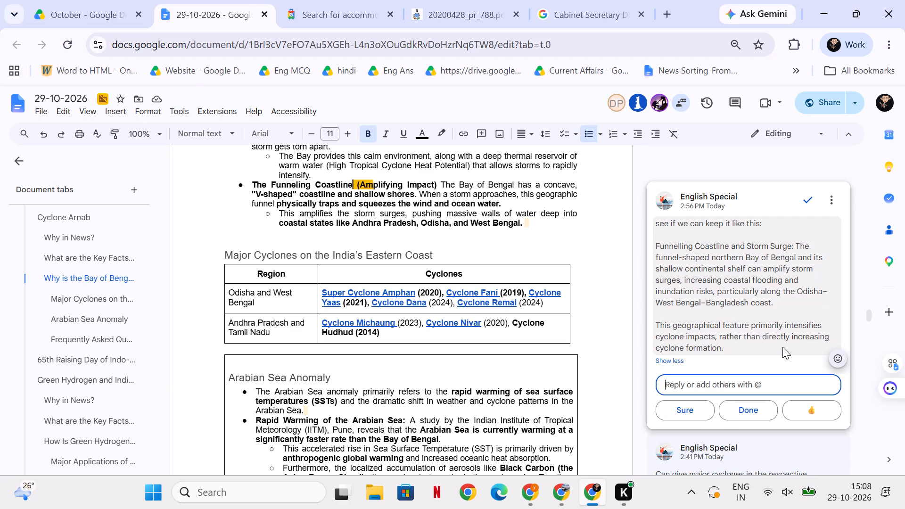
pyautogui.click(242, 183)
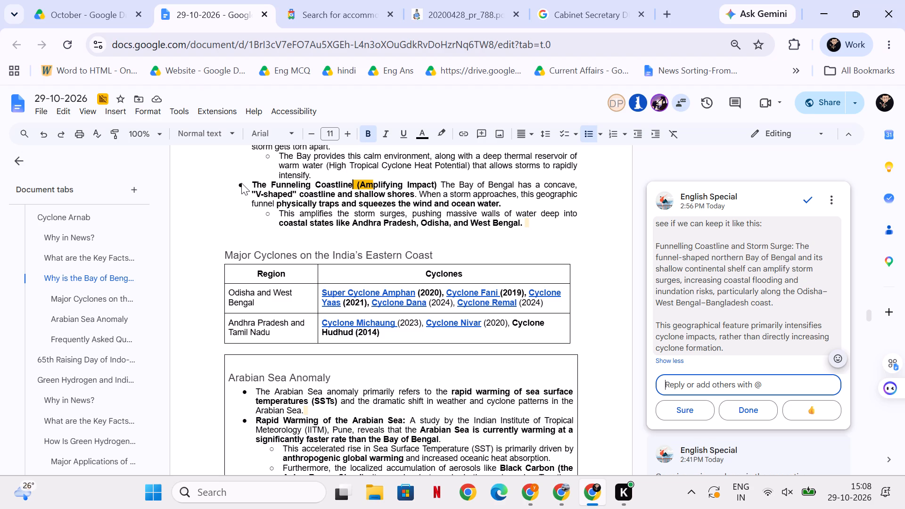
pyautogui.click(248, 183)
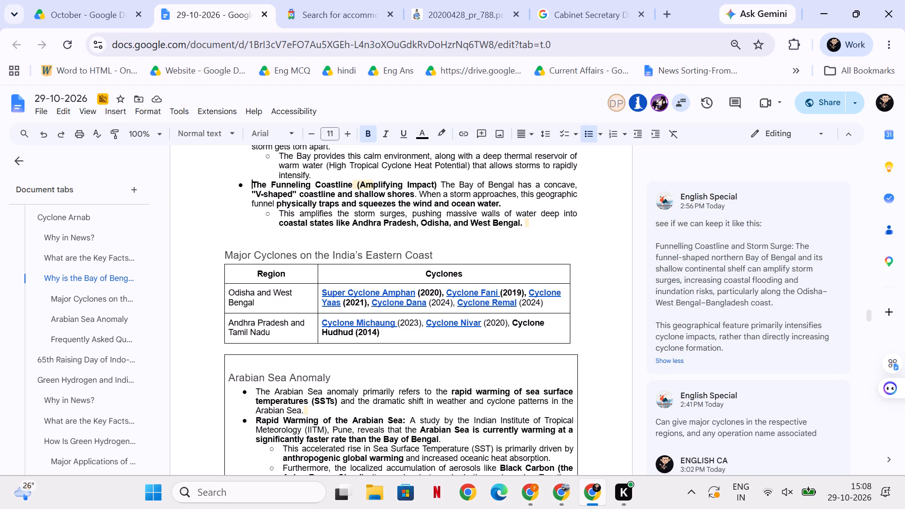
pyautogui.moveTo(248, 183); pyautogui.dragTo(291, 183)
pyautogui.moveTo(291, 183); pyautogui.dragTo(541, 227)
pyautogui.hotkey('ctrl', 'shift', 'v')
# Remove bold from all the pasted text after the "Funnelling Coastline and Storm Surge:" heading.
pyautogui.moveTo(410, 184); pyautogui.dragTo(461, 242)
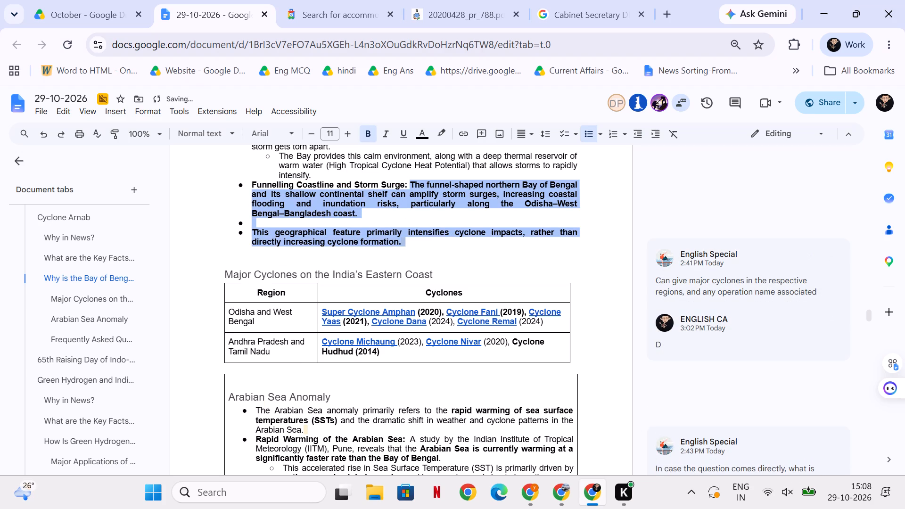
pyautogui.moveTo(461, 242); pyautogui.dragTo(466, 249)
pyautogui.hotkey('ctrl', 'b')
pyautogui.hotkey('ctrl', 'b')
# Delete the blank bullet and make the "This geographical feature" sentence a sub-bullet of Funnelling Coastline and Storm Surge.
pyautogui.click(244, 220)
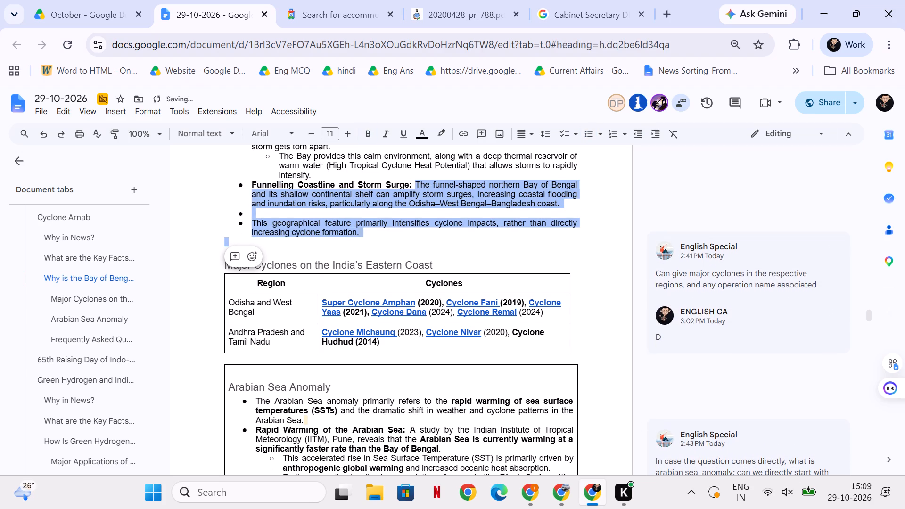
pyautogui.press('BackSpace')
pyautogui.press('BackSpace')
pyautogui.press('BackSpace')
pyautogui.press('BackSpace')
pyautogui.press('BackSpace')
pyautogui.press('BackSpace')
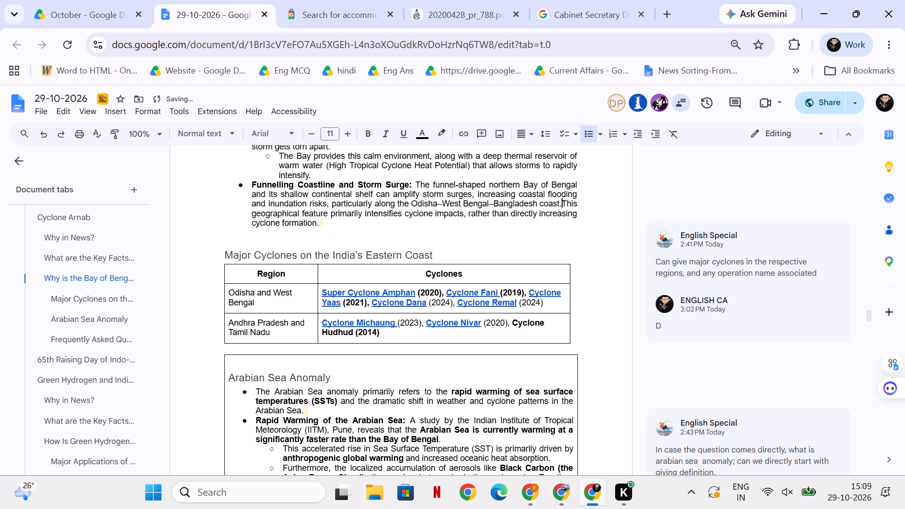
pyautogui.press('Return')
pyautogui.press('Tab')
pyautogui.scroll(-1, 791, 349)
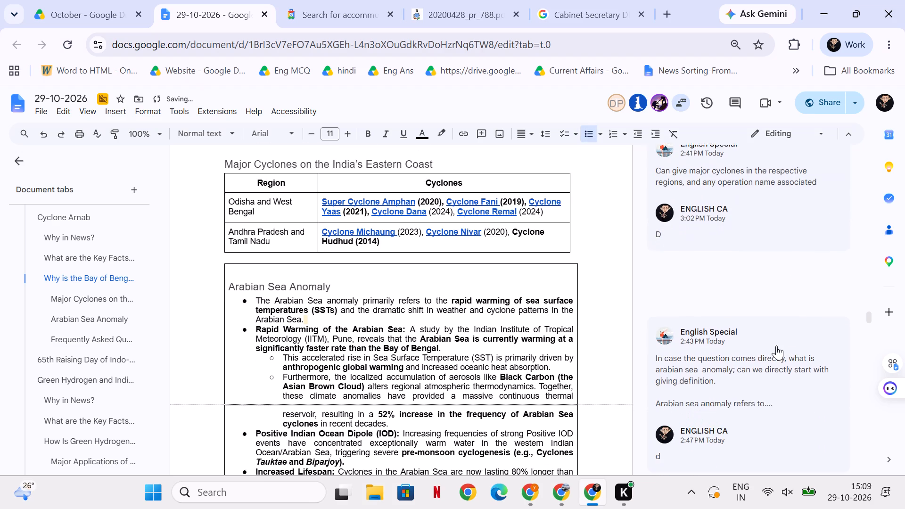
pyautogui.scroll(-1, 776, 345)
pyautogui.click(740, 366)
pyautogui.scroll(-4, 740, 366)
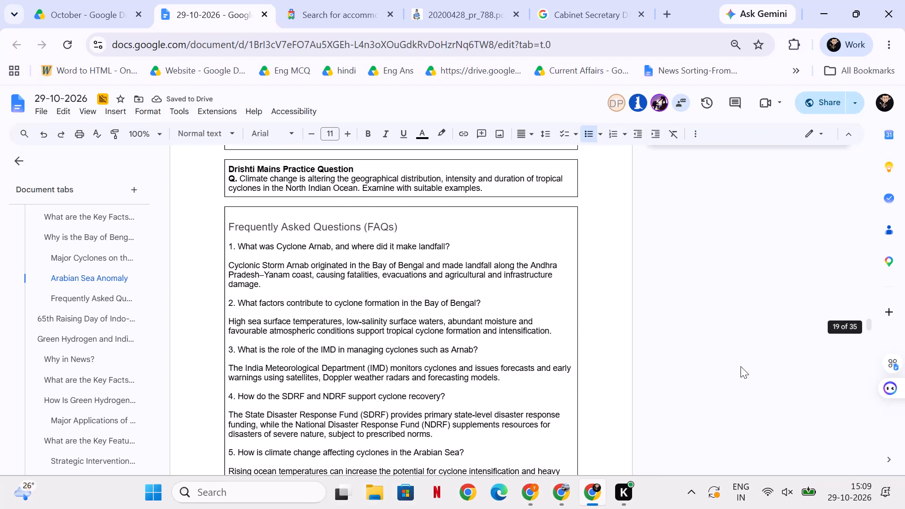
pyautogui.scroll(-3, 740, 366)
pyautogui.scroll(3, 739, 364)
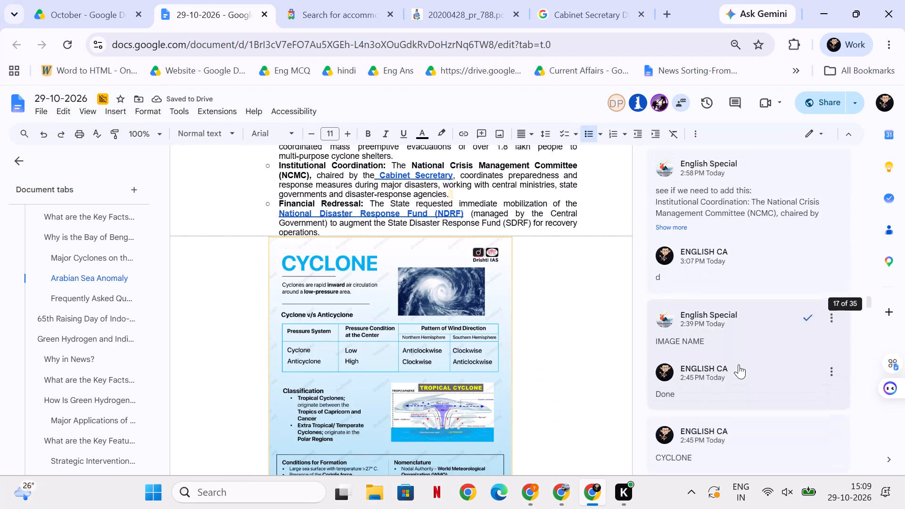
pyautogui.scroll(1, 739, 364)
pyautogui.scroll(1, 721, 301)
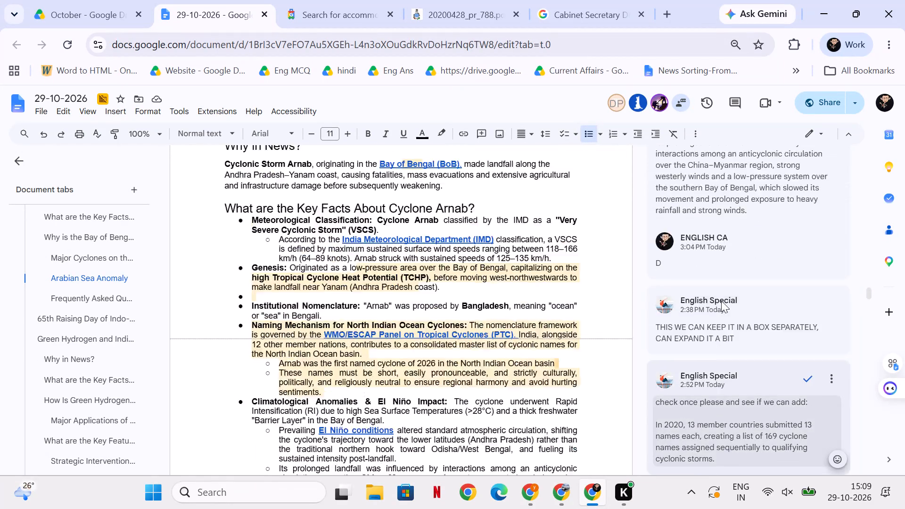
pyautogui.scroll(1, 721, 301)
pyautogui.scroll(-1, 721, 301)
pyautogui.click(721, 301)
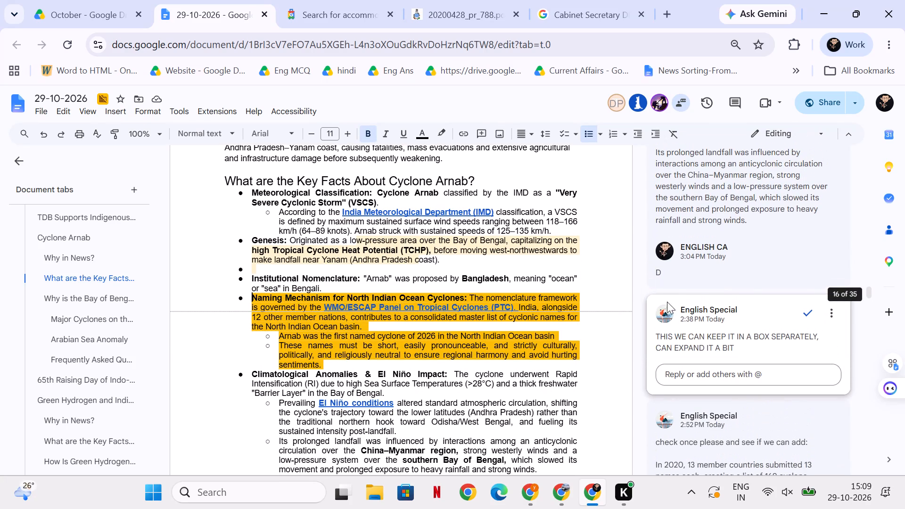
pyautogui.click(260, 270)
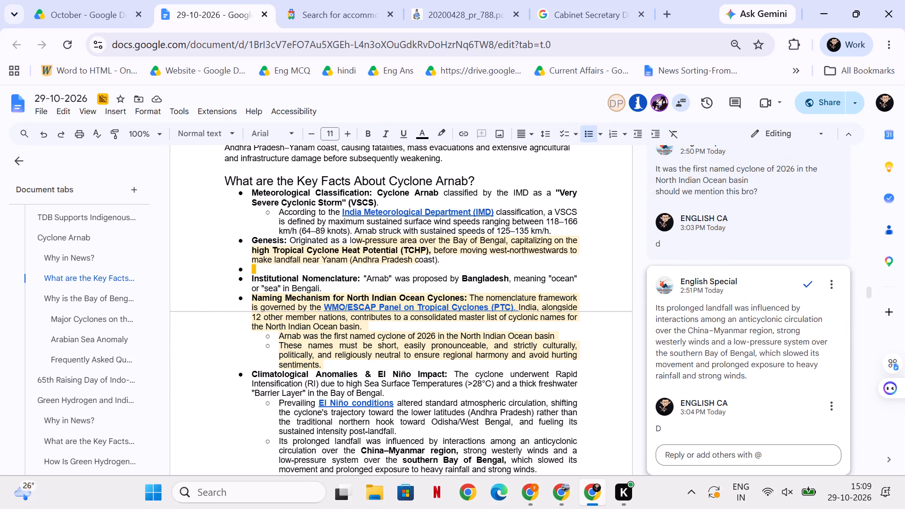
pyautogui.scroll(1, 681, 287)
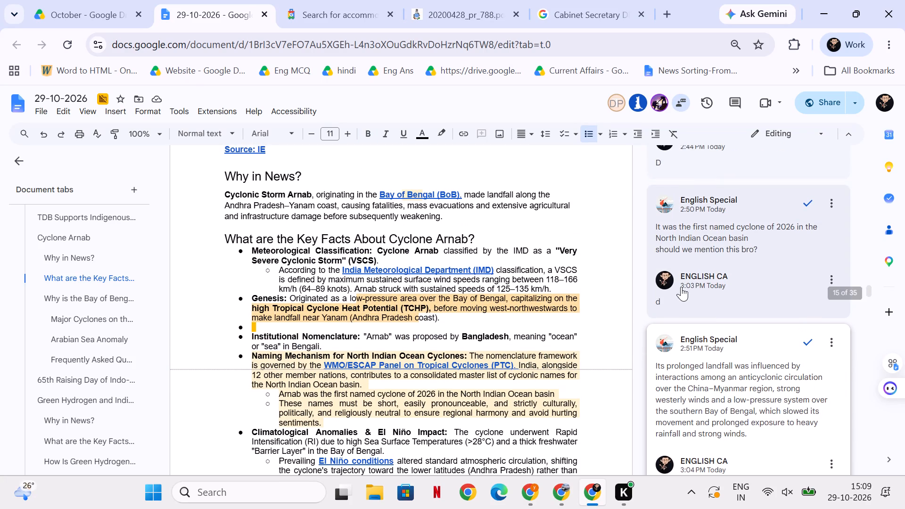
pyautogui.scroll(2, 681, 287)
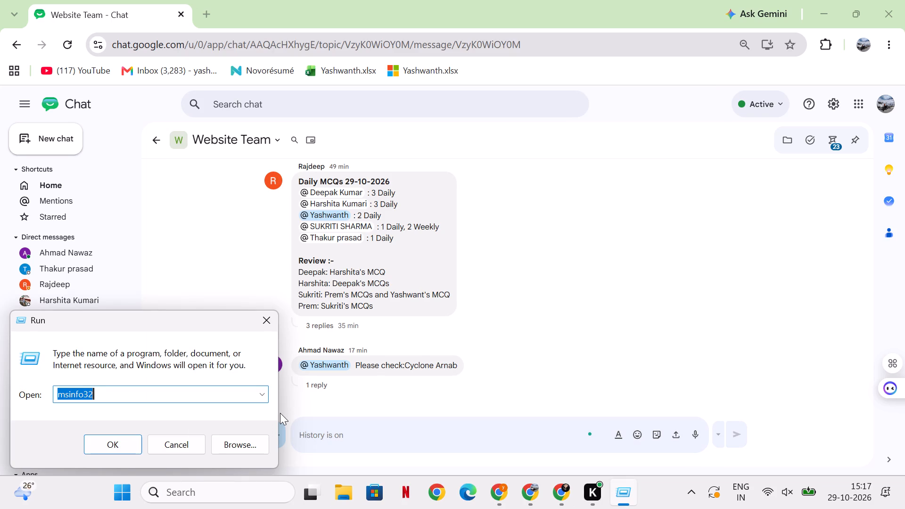
pyautogui.press('BackSpace')
pyautogui.hotkey('shift', '$')
pyautogui.press('BackSpace')
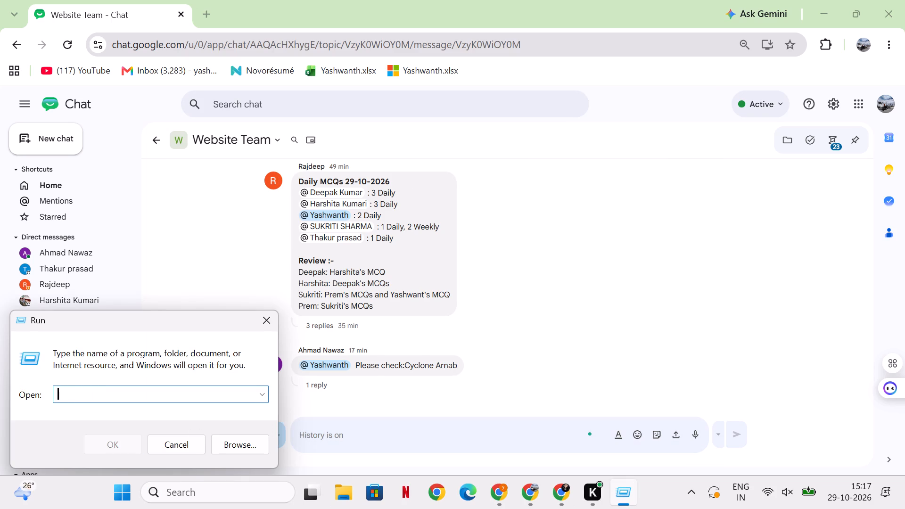
pyautogui.hotkey('shift', '%')
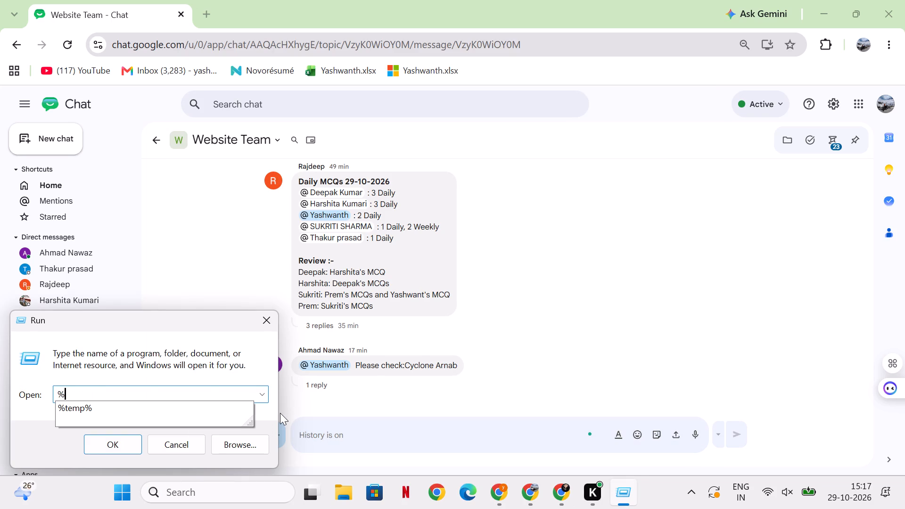
pyautogui.press('Down')
pyautogui.press('Return')
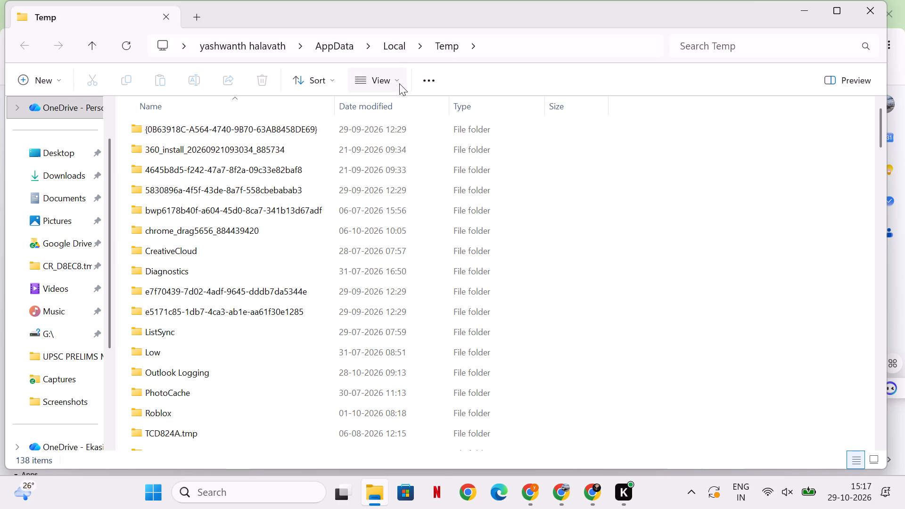
# Delete all items in the Temp folder, skipping in-use and missing items and granting administrator permission for all protected folders.
pyautogui.click(428, 83)
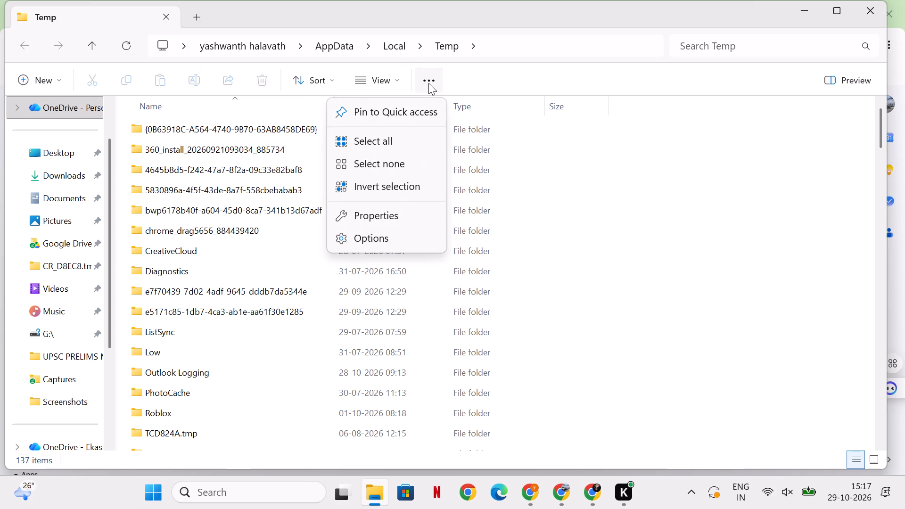
pyautogui.click(380, 141)
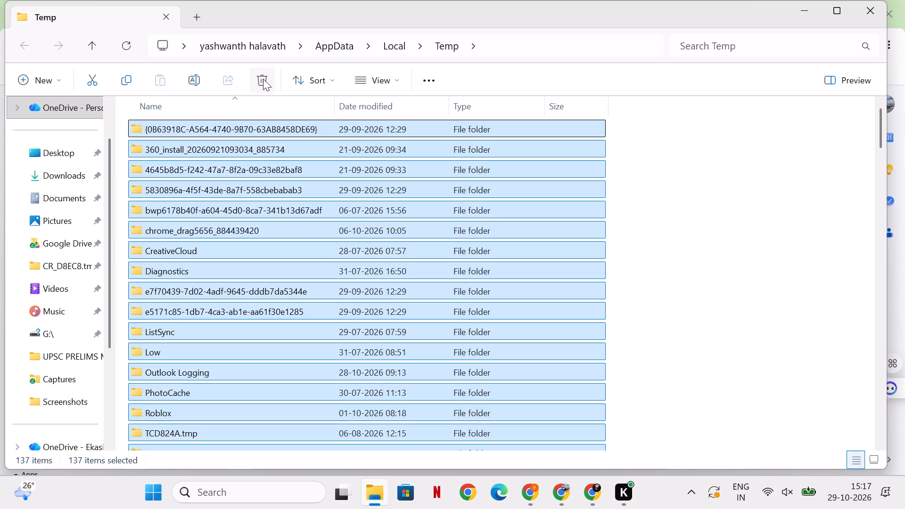
pyautogui.click(263, 78)
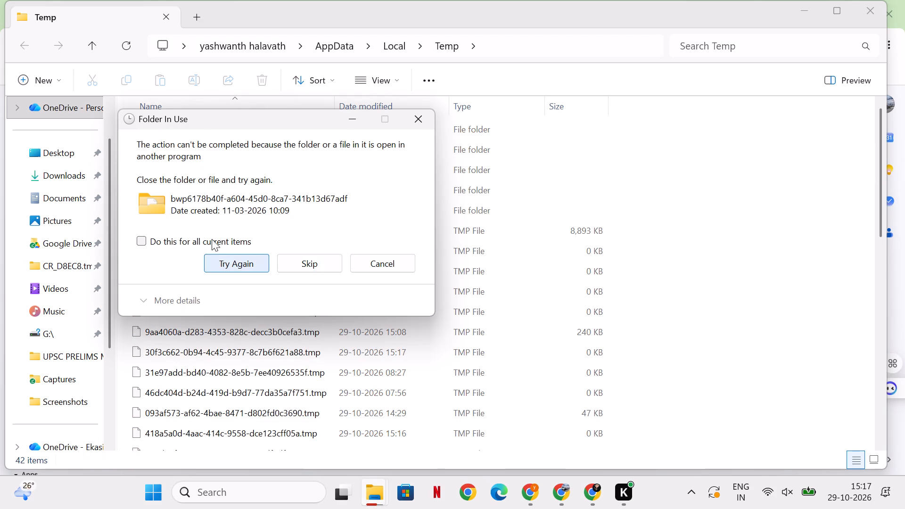
pyautogui.click(212, 238)
pyautogui.click(281, 255)
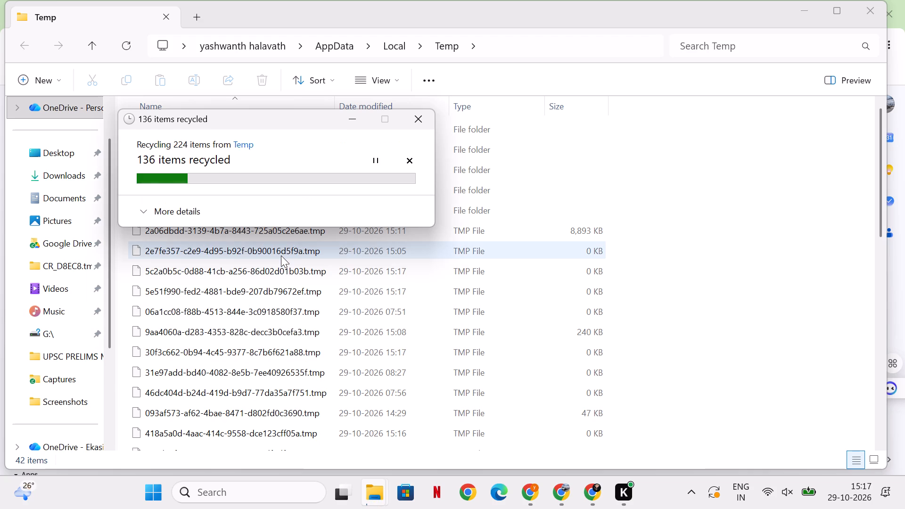
pyautogui.click(245, 260)
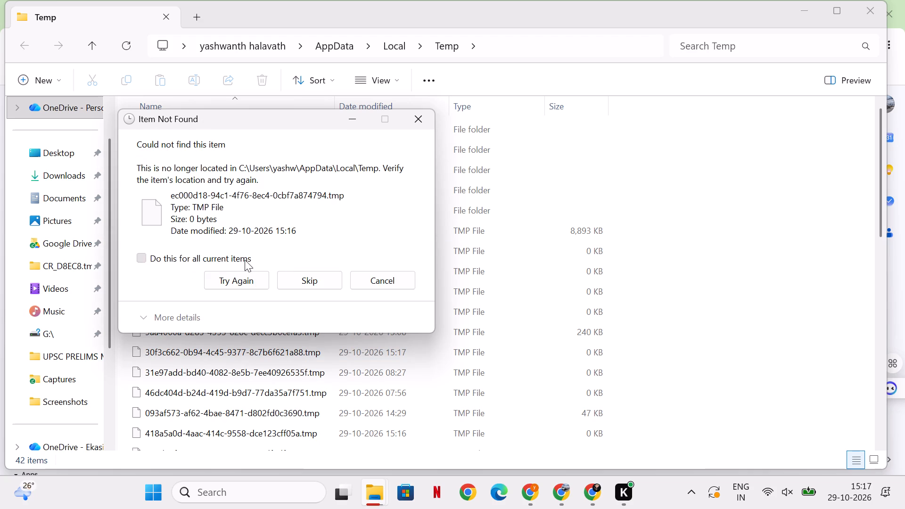
pyautogui.click(301, 272)
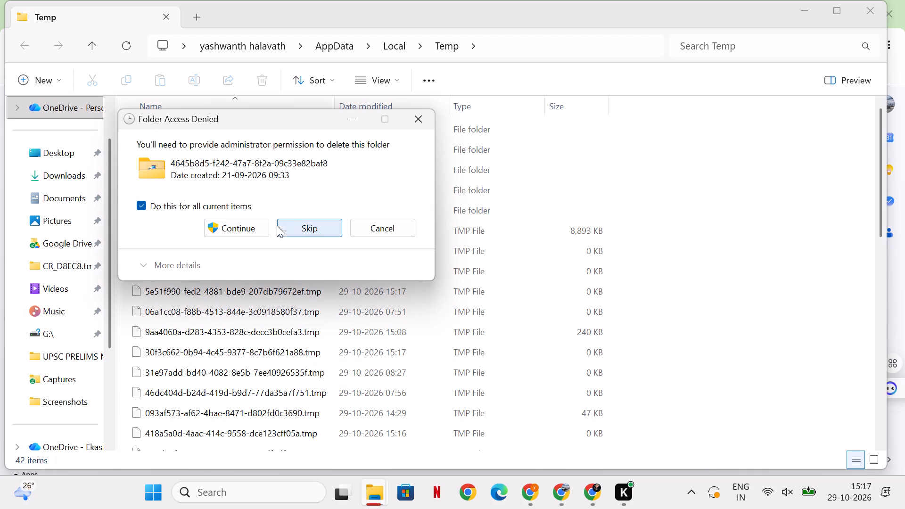
pyautogui.click(263, 230)
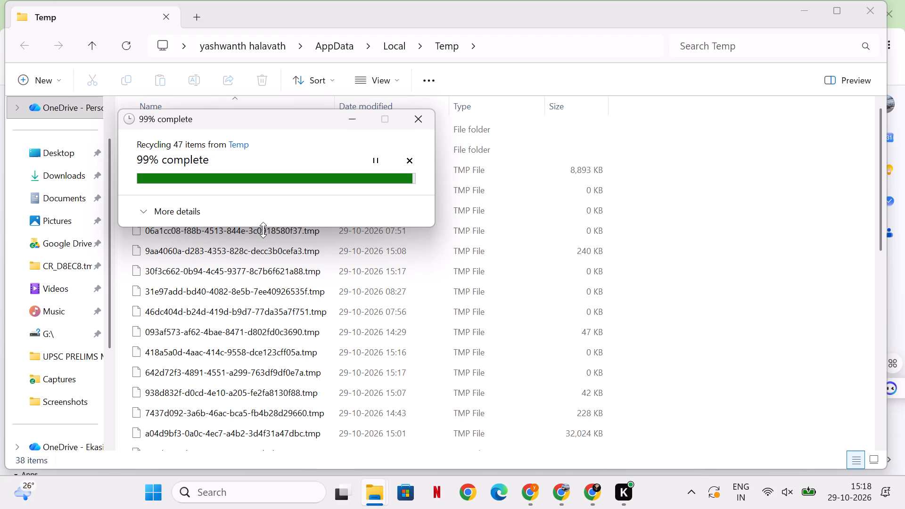
pyautogui.click(161, 210)
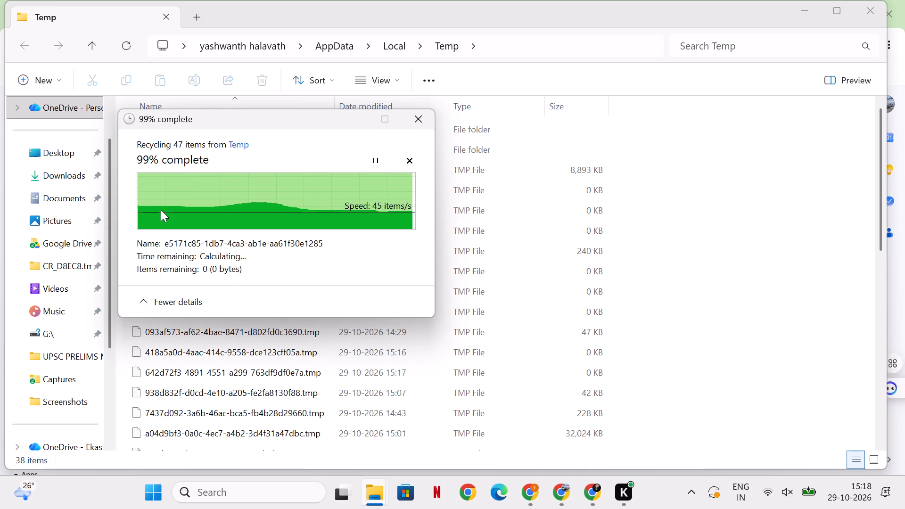
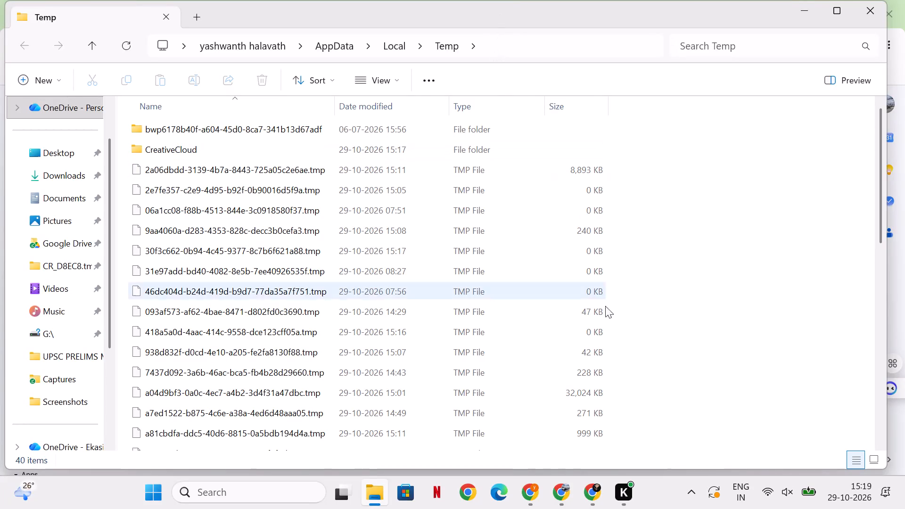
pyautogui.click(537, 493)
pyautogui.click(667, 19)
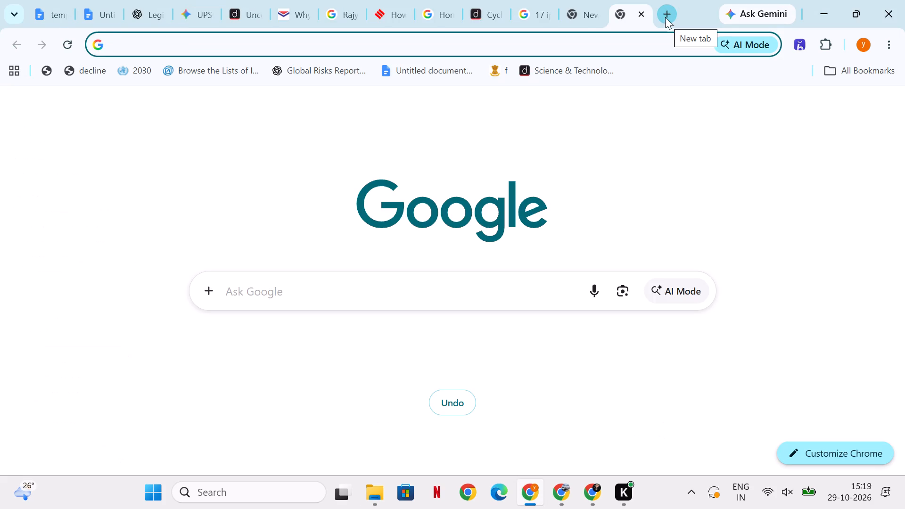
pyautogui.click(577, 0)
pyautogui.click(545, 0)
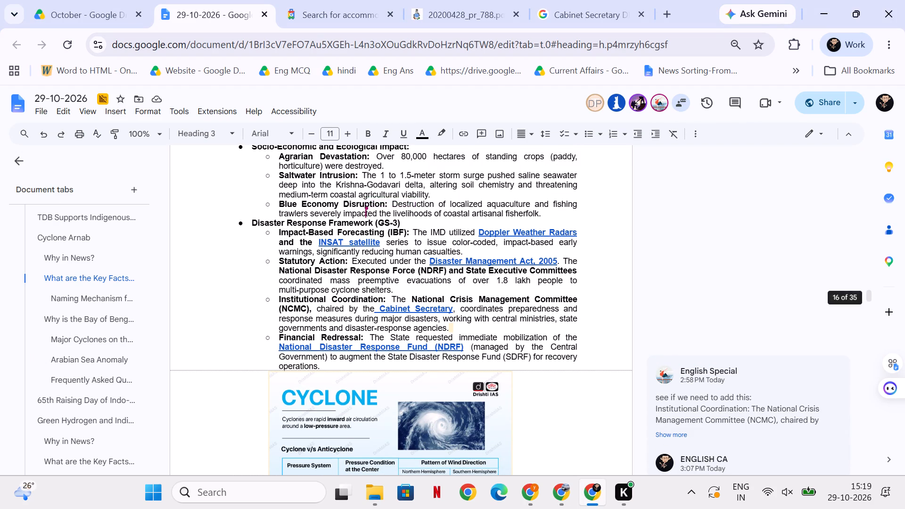
pyautogui.moveTo(375, 224); pyautogui.dragTo(407, 222)
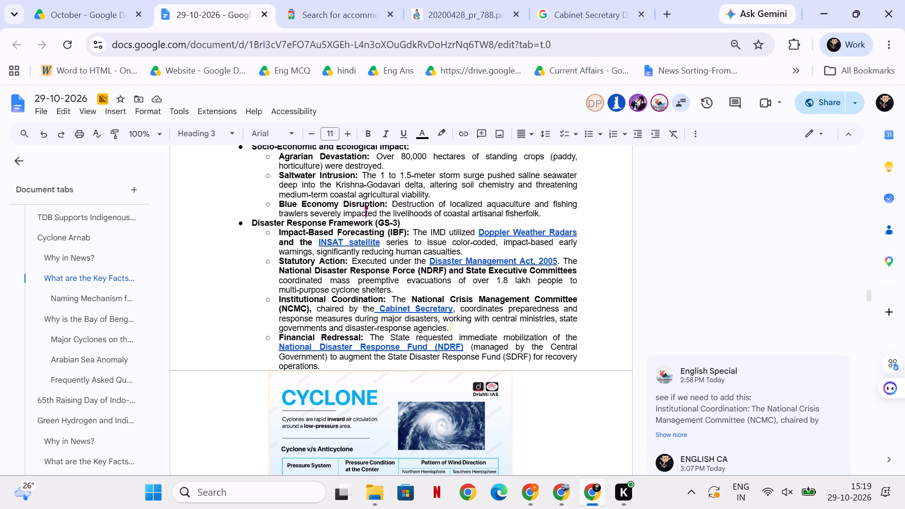
pyautogui.moveTo(407, 222); pyautogui.dragTo(406, 222)
pyautogui.hotkey('shift', ':')
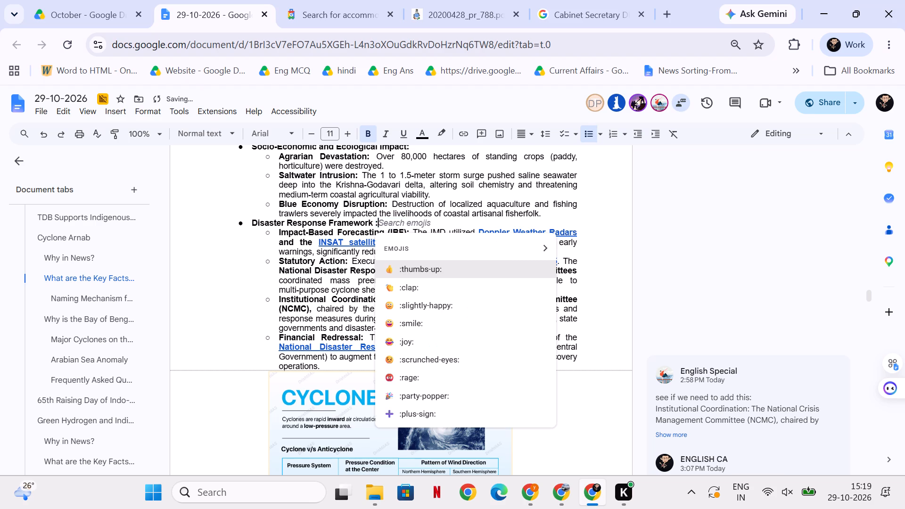
pyautogui.press('Left')
pyautogui.press('BackSpace')
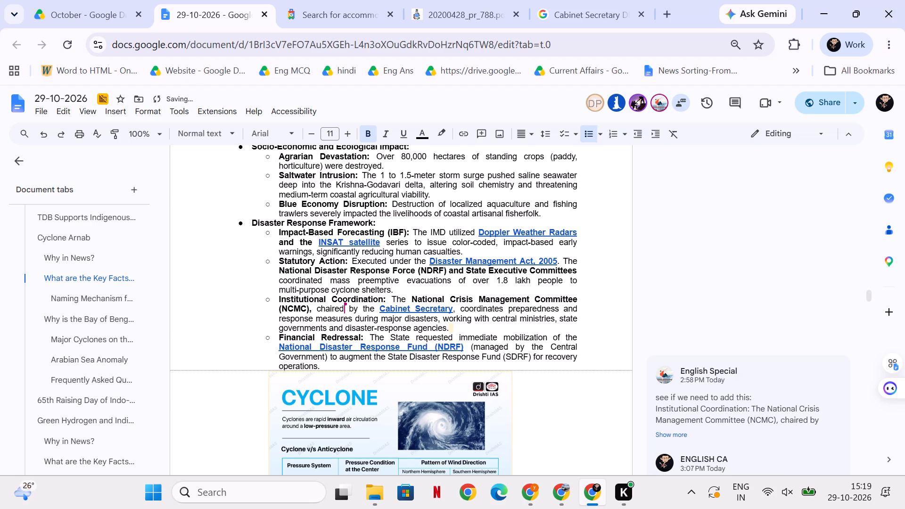
# Delete "Facts for UPSC Mains" from the P Tag line above the Cyclone Arnab heading, keeping the S Tag on its own line.
pyautogui.scroll(1, 404, 226)
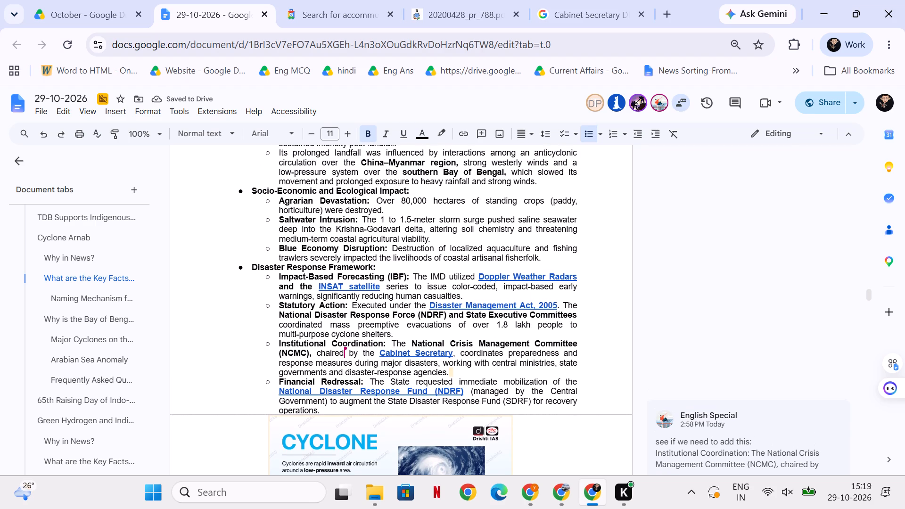
pyautogui.scroll(1, 404, 226)
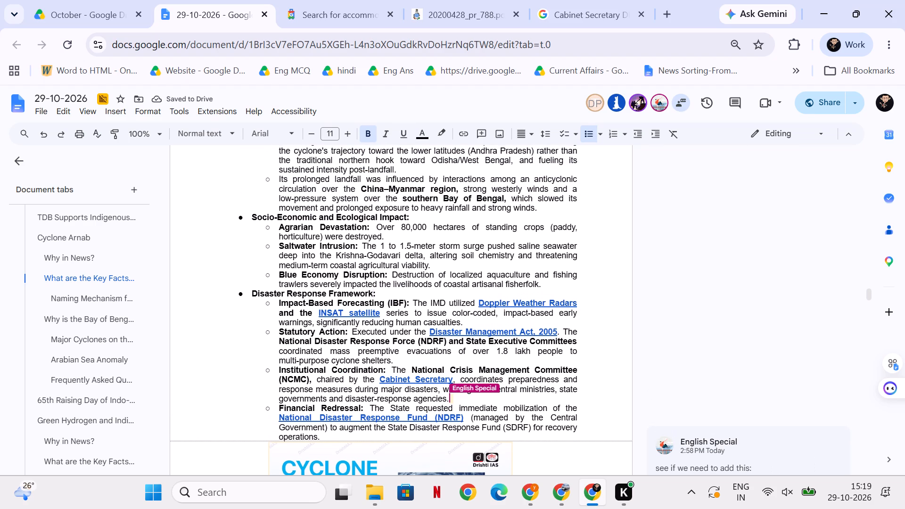
pyautogui.scroll(2, 404, 226)
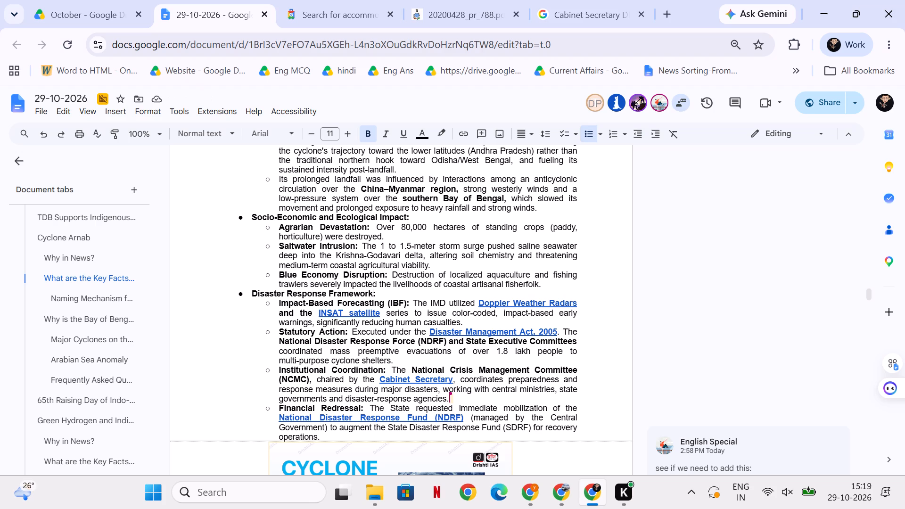
pyautogui.scroll(3, 404, 226)
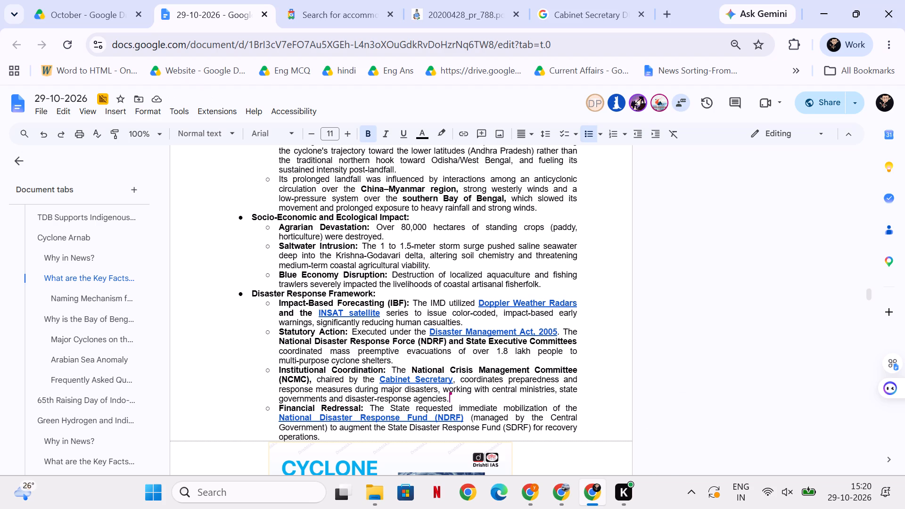
pyautogui.scroll(2, 404, 226)
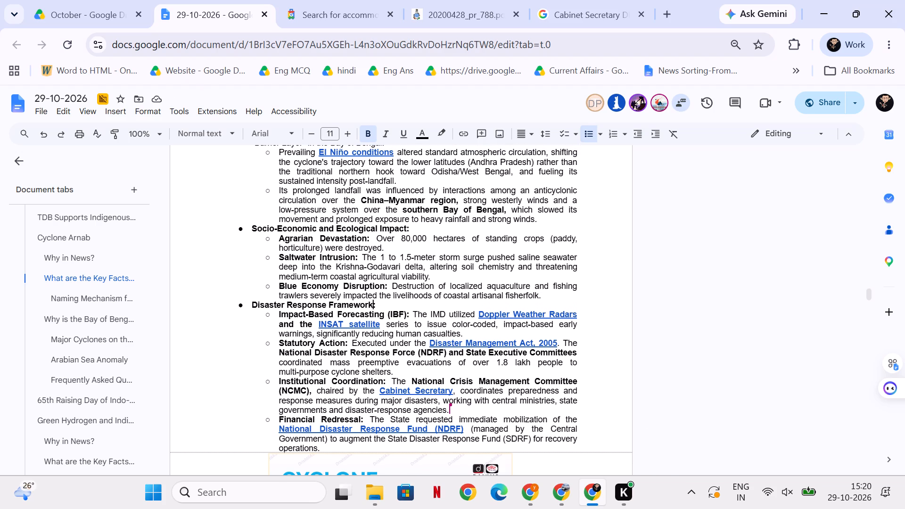
pyautogui.scroll(6, 404, 226)
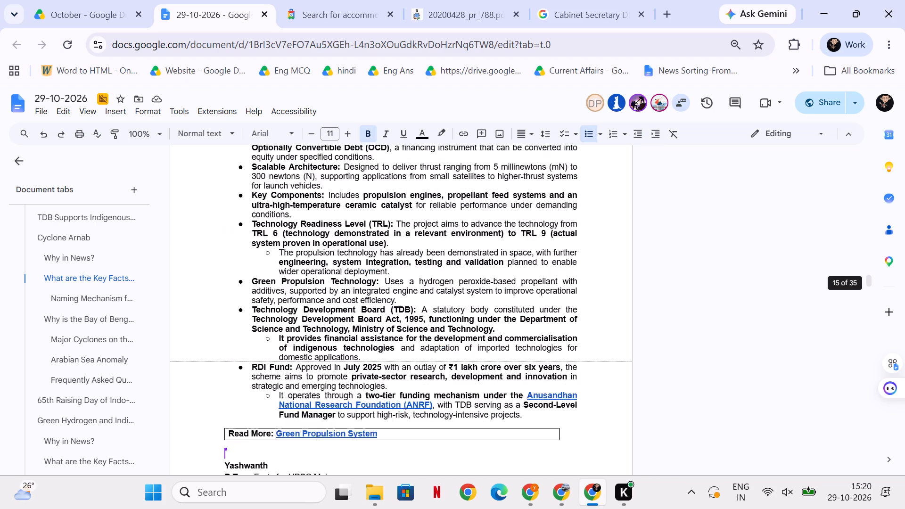
pyautogui.scroll(1, 404, 226)
pyautogui.scroll(-6, 403, 222)
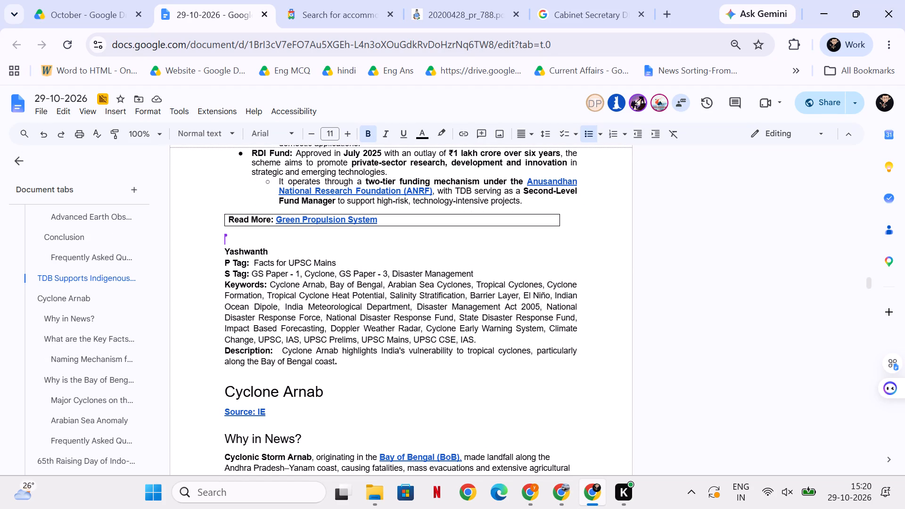
pyautogui.moveTo(256, 263); pyautogui.dragTo(339, 263)
pyautogui.press('BackSpace')
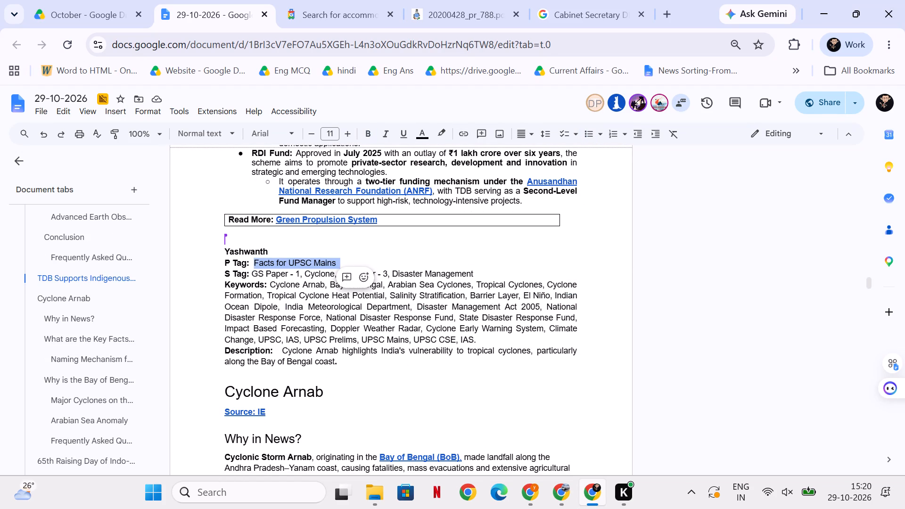
pyautogui.press('Return')
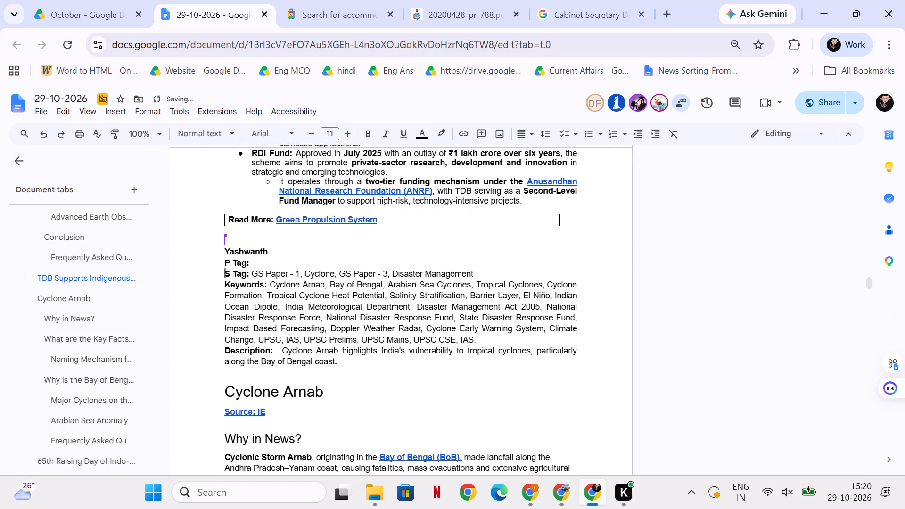
# Open the Tag List Updated.xlsx spreadsheet in a new browser tab of the Chat window.
pyautogui.click(566, 489)
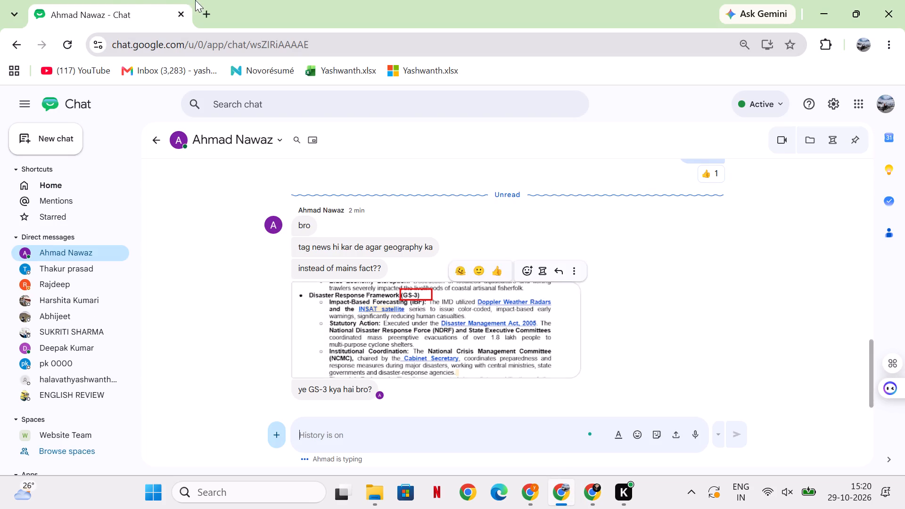
pyautogui.click(207, 8)
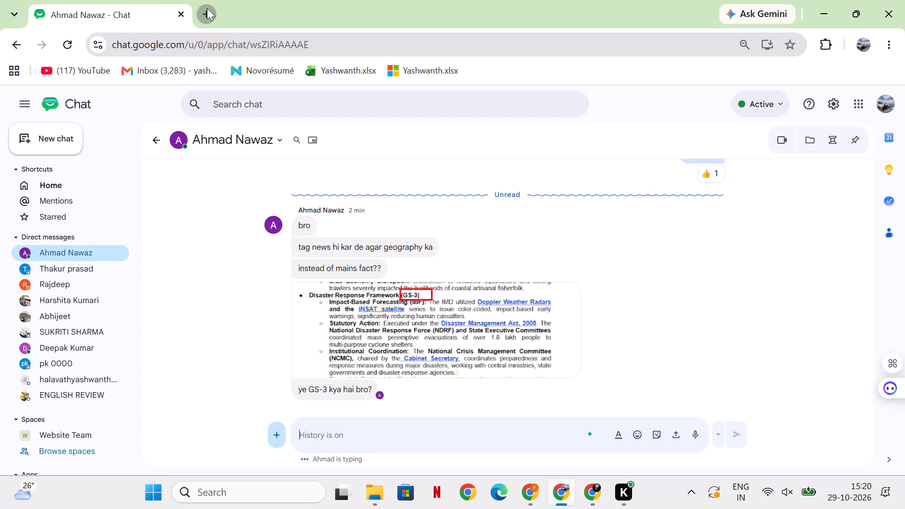
pyautogui.write('tag')
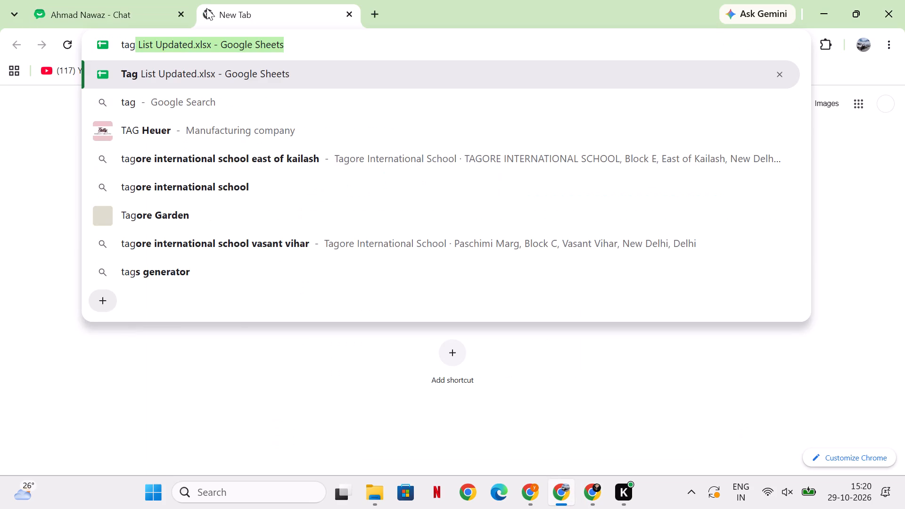
pyautogui.press('Return')
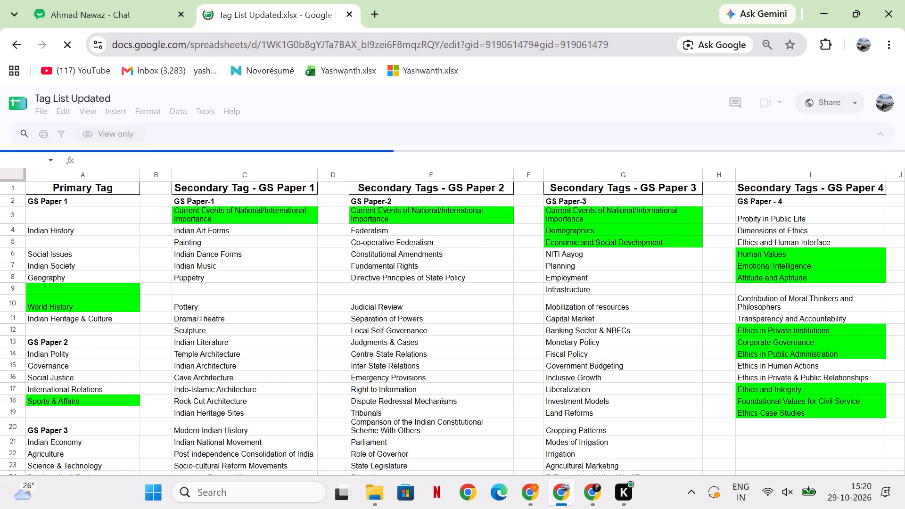
# Check the Primary Tag column and copy the "Geography" cell under GS Paper 1.
pyautogui.scroll(-1, 81, 347)
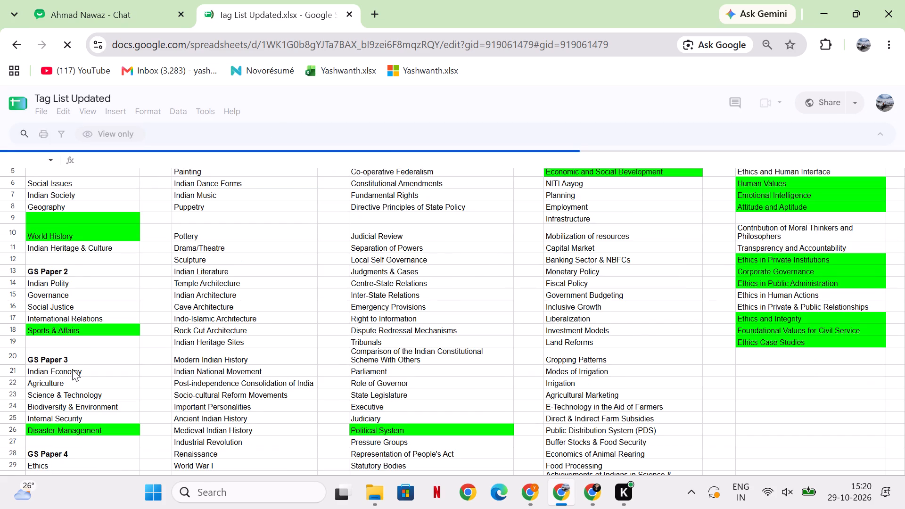
pyautogui.scroll(-2, 54, 370)
pyautogui.scroll(2, 63, 302)
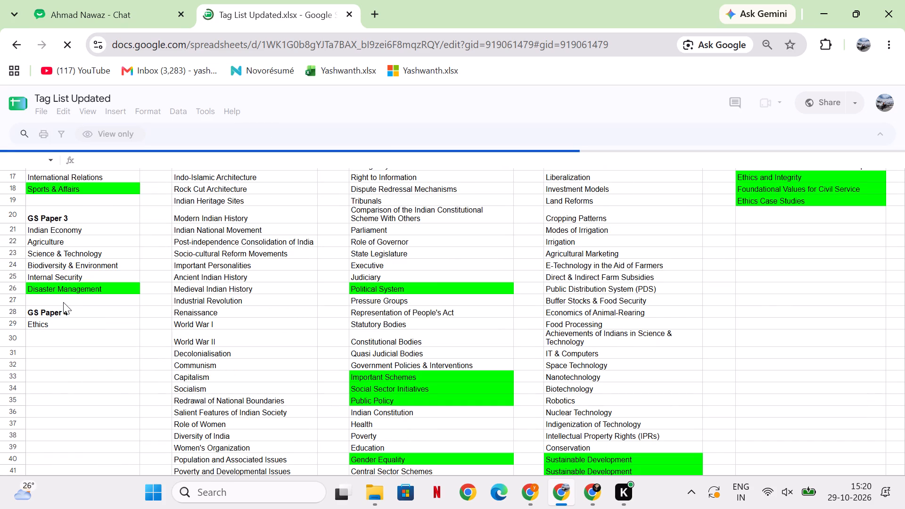
pyautogui.scroll(5, 63, 302)
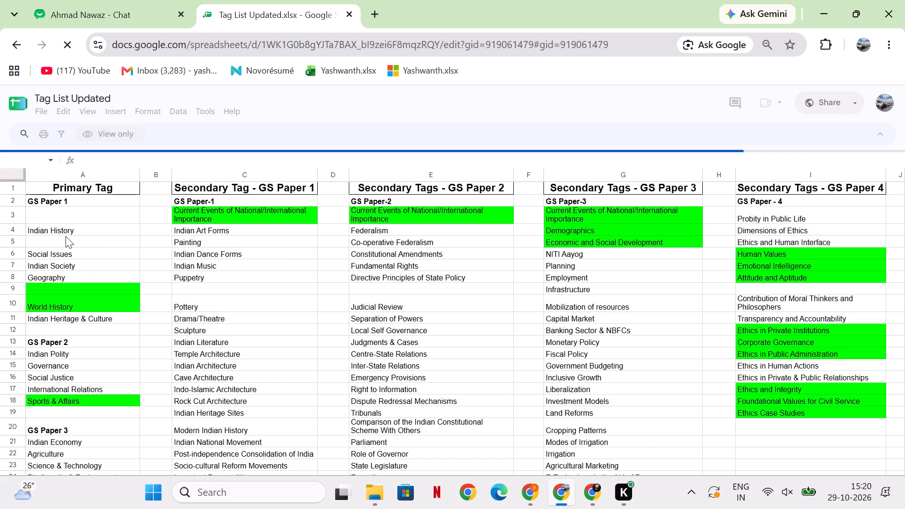
pyautogui.click(64, 275)
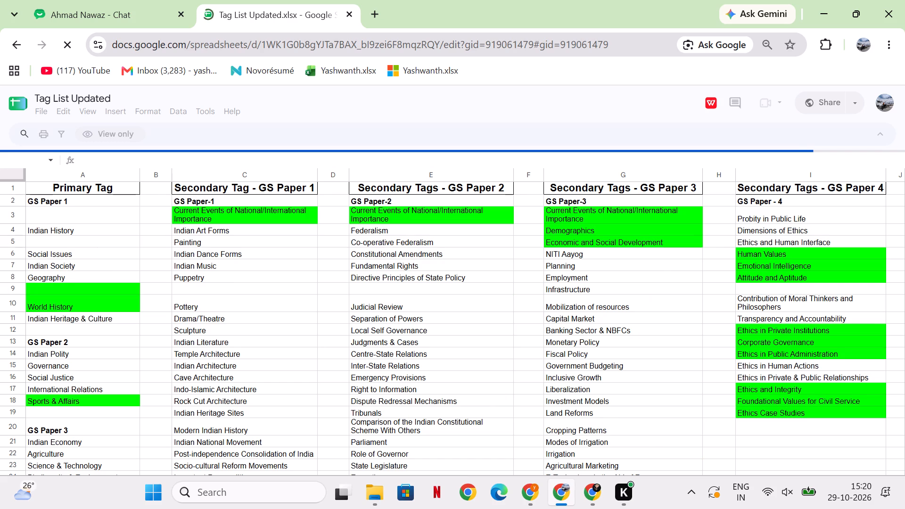
pyautogui.click(64, 275)
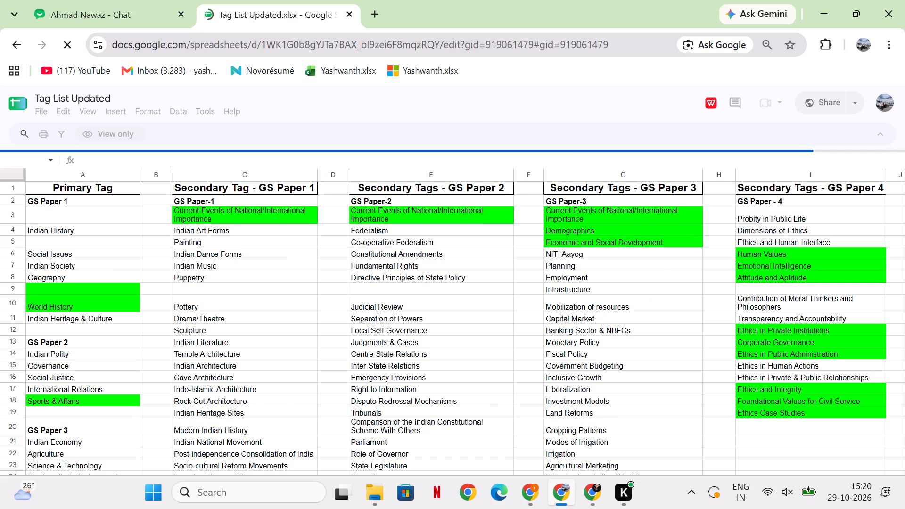
pyautogui.click(64, 275)
pyautogui.tripleClick(64, 275)
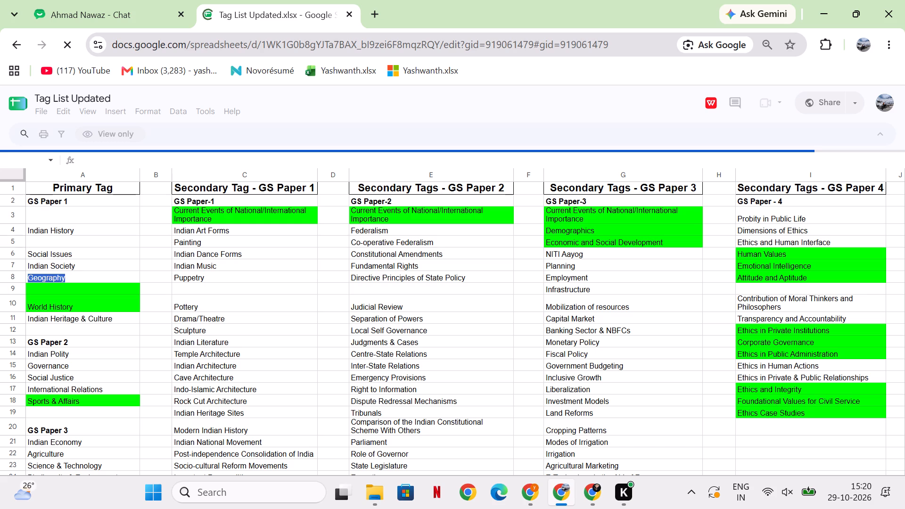
pyautogui.rightClick(64, 275)
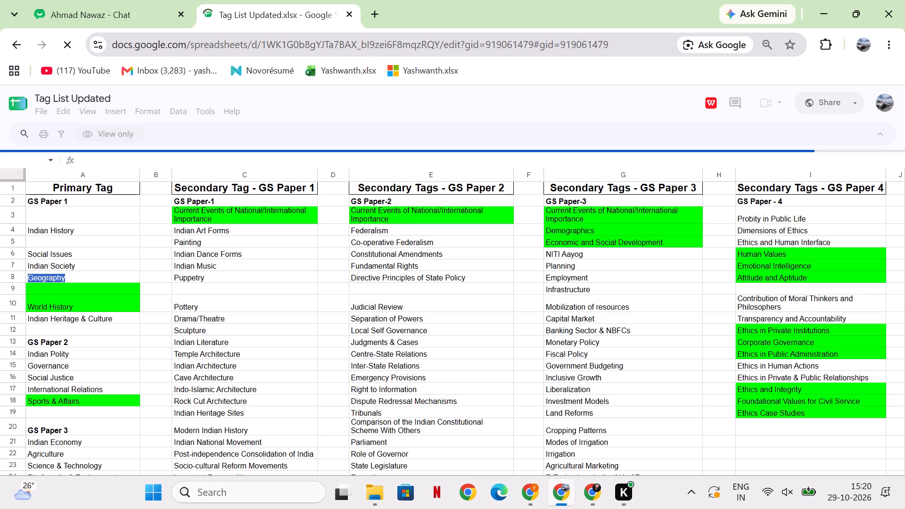
pyautogui.click(70, 266)
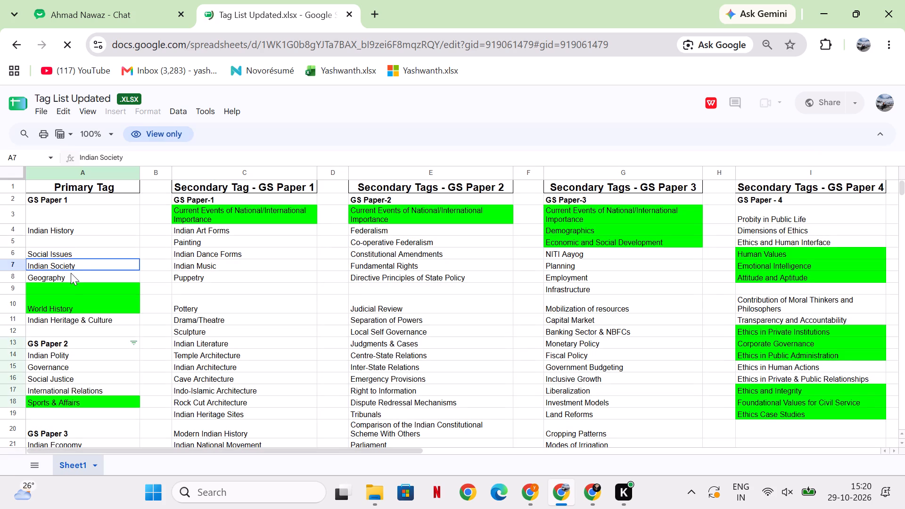
pyautogui.click(71, 282)
pyautogui.click(67, 276)
pyautogui.rightClick(67, 276)
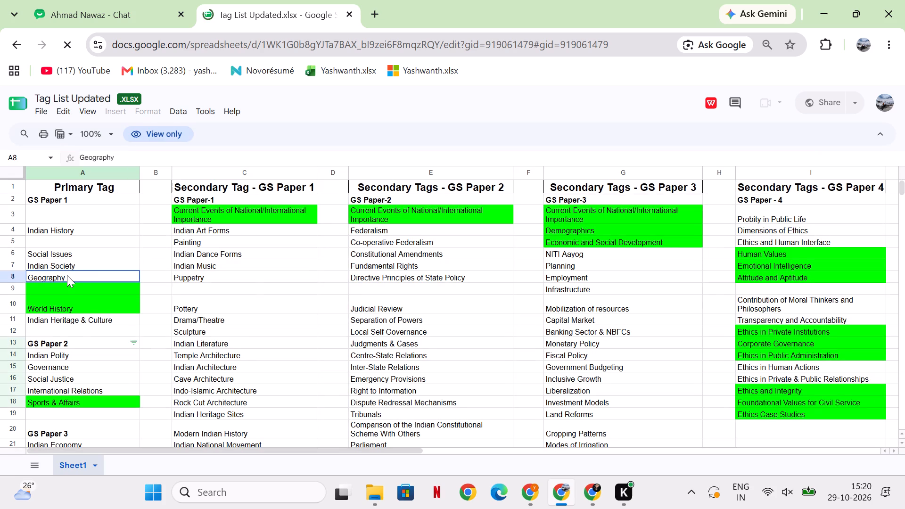
pyautogui.click(94, 285)
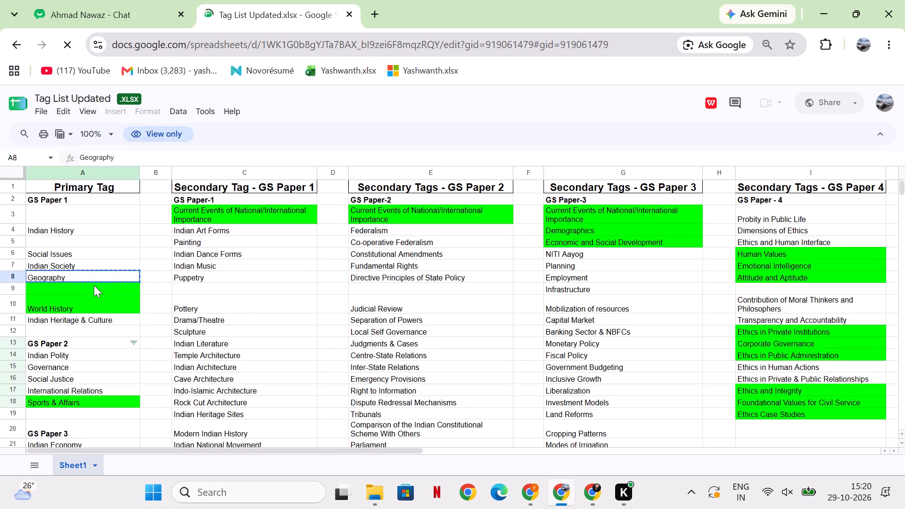
# Back in the 29-10-2026 document, paste "Geography" as plain text on the Cyclone Arnab P Tag line and remove its bold formatting.
pyautogui.click(588, 484)
pyautogui.click(268, 267)
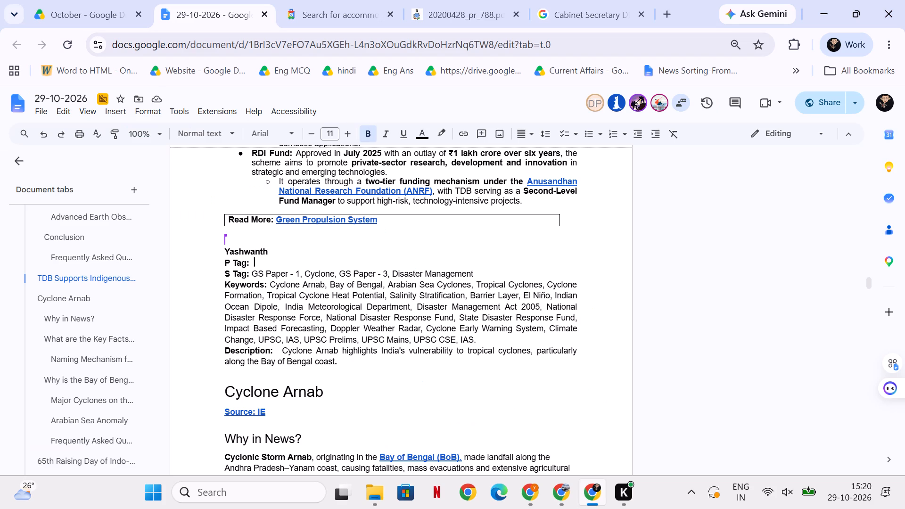
pyautogui.hotkey('ctrl', 'shift', 'v')
pyautogui.moveTo(255, 267); pyautogui.dragTo(321, 265)
pyautogui.hotkey('ctrl', 'b')
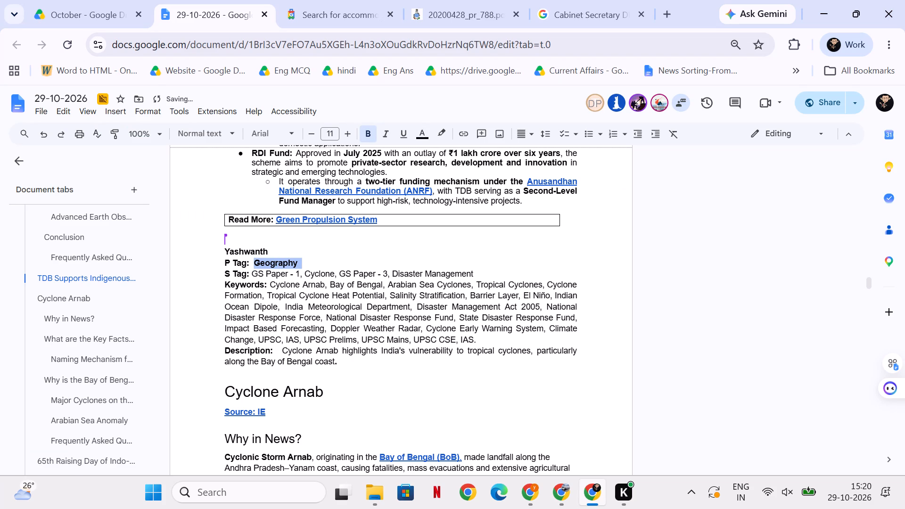
# Remove the bold formatting from "Geography" on the Cyclone Arnab P Tag line.
pyautogui.hotkey('ctrl', 'b')
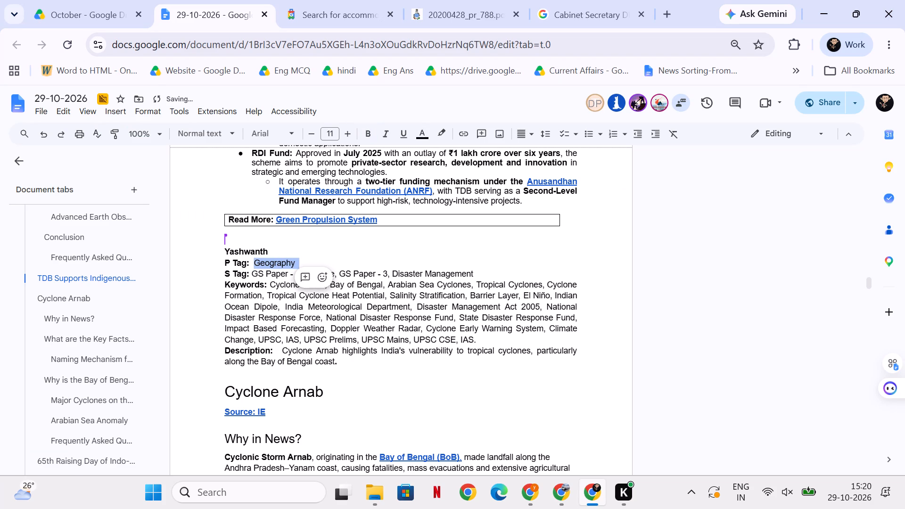
# Copy the hyperlink of "WMO/ESCAP Panel on Tropical Cyclones (PTC)" in the Key Facts bullet on the naming mechanism.
pyautogui.scroll(-3, 319, 265)
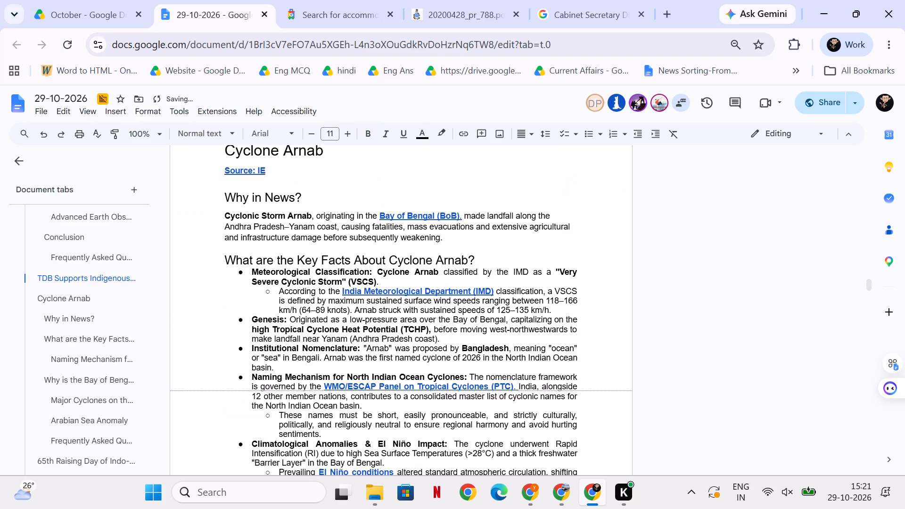
pyautogui.scroll(-1, 270, 335)
pyautogui.click(249, 325)
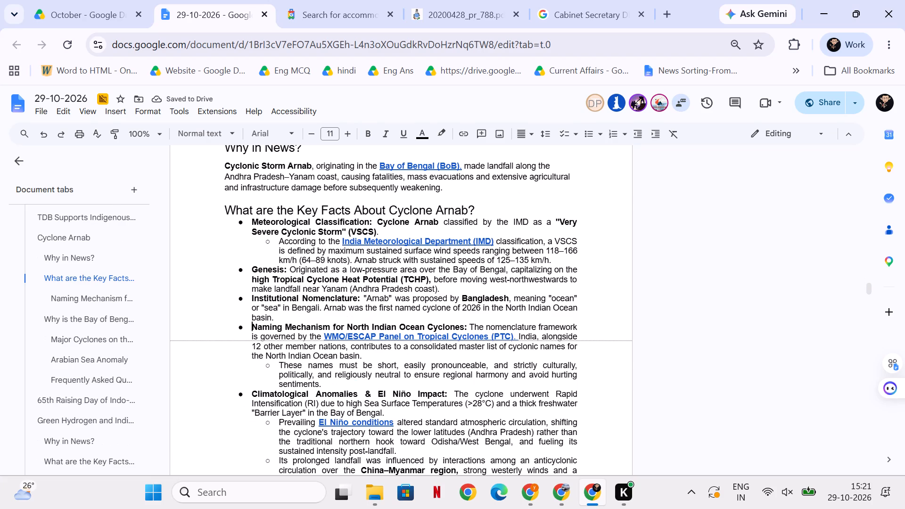
pyautogui.click(356, 337)
pyautogui.click(452, 350)
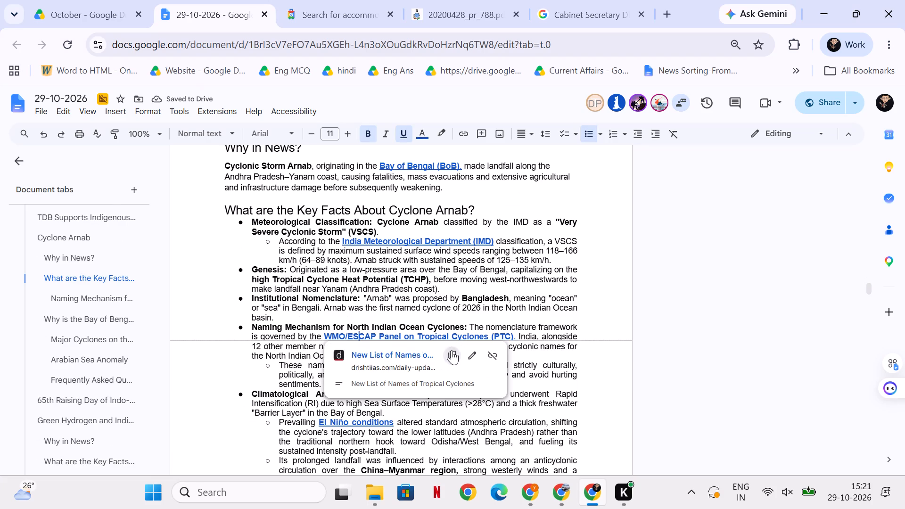
# Delete the "Naming Mechanism for North Indian Ocean Cyclones" bullet and its sub-bullet from the Key Facts list.
pyautogui.moveTo(250, 325); pyautogui.dragTo(374, 386)
pyautogui.press('BackSpace')
# Apply the copied link to the bold World Meteorological Organization to Panel on Tropical Cyclones (PTC) text in the Naming Mechanism box's Institutional Mandate bullet.
pyautogui.scroll(-1, 332, 326)
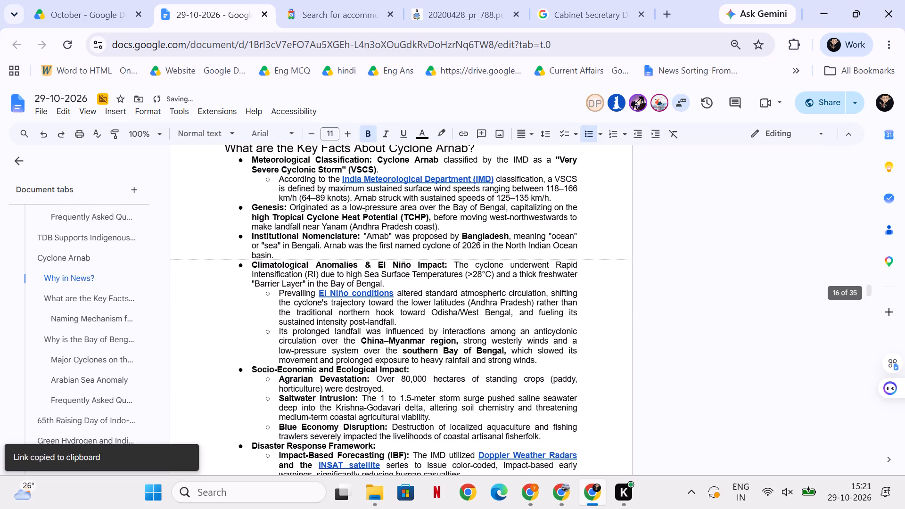
pyautogui.scroll(-5, 325, 320)
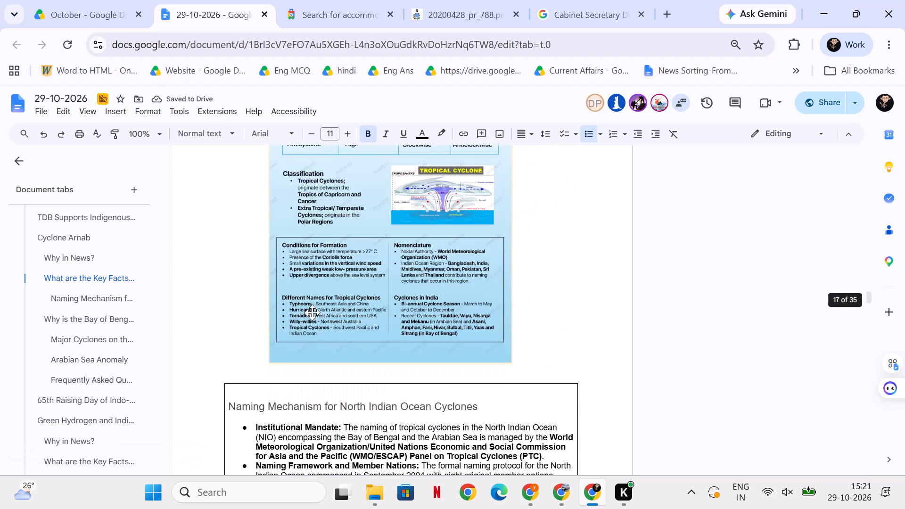
pyautogui.scroll(-4, 312, 312)
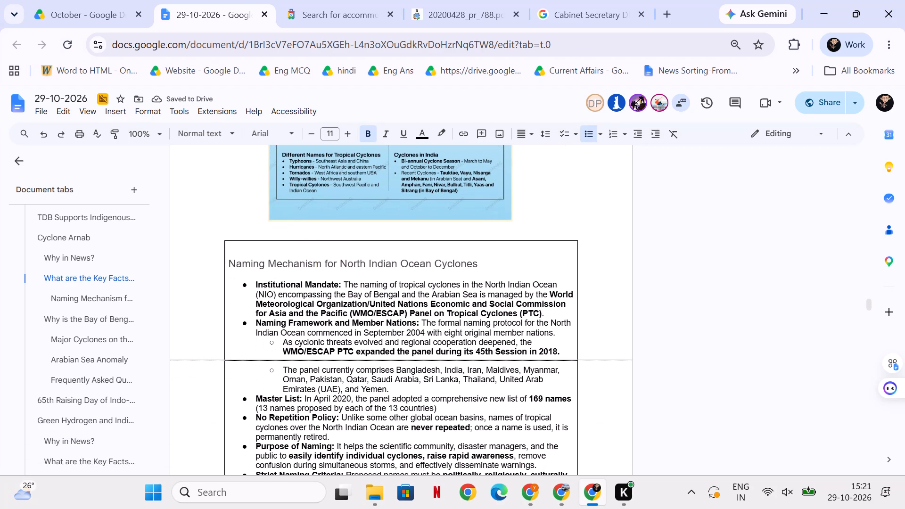
pyautogui.moveTo(549, 293); pyautogui.dragTo(550, 312)
pyautogui.hotkey('ctrl', 'k')
pyautogui.hotkey('ctrl', 'v')
pyautogui.hotkey('ctrl', 'Return')
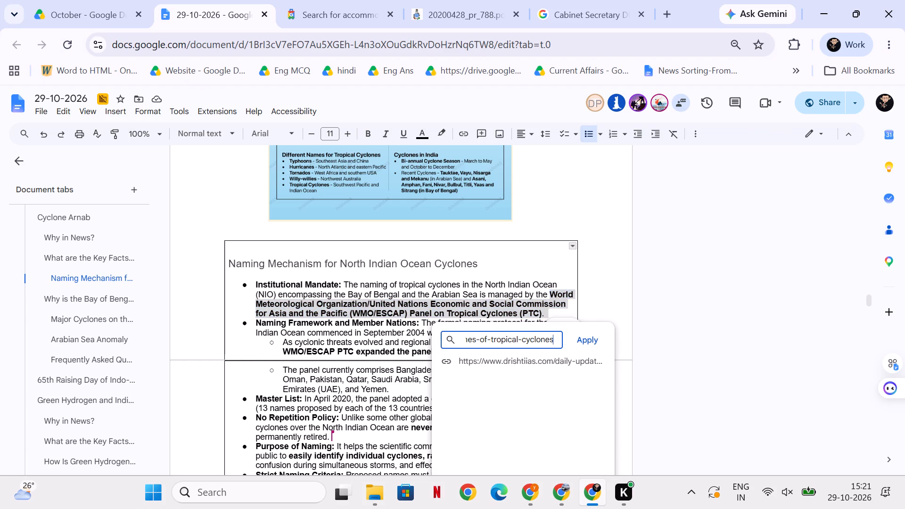
pyautogui.click(582, 342)
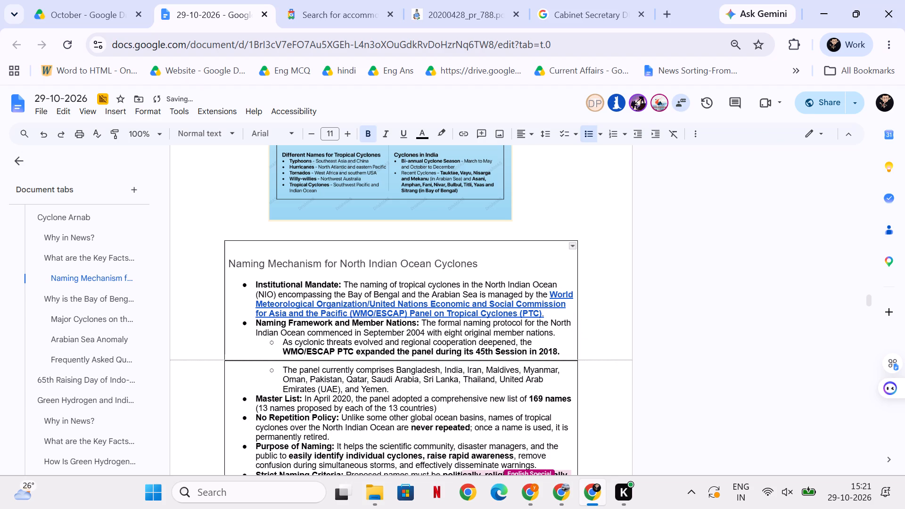
# Review the Naming Mechanism box and the earlier part of the section up to the Cyclone Arnab heading.
pyautogui.scroll(-1, 362, 317)
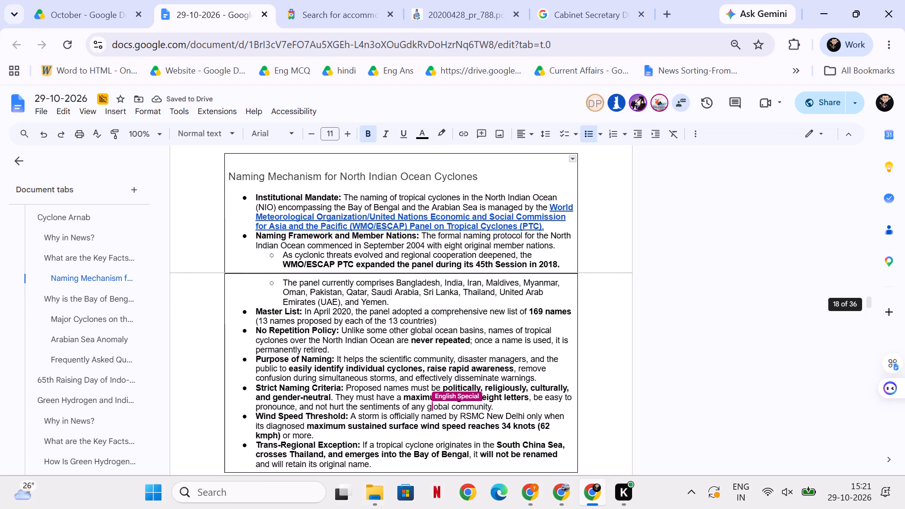
pyautogui.scroll(-2, 362, 317)
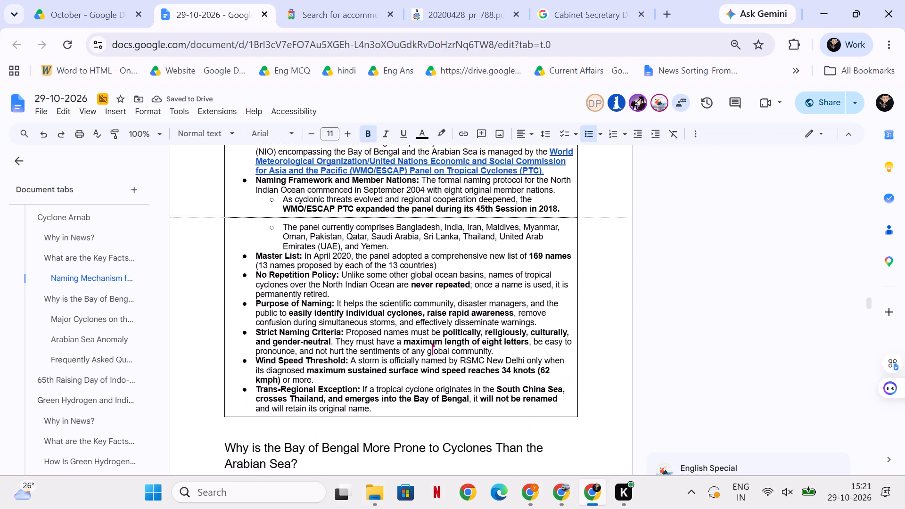
pyautogui.scroll(-2, 362, 317)
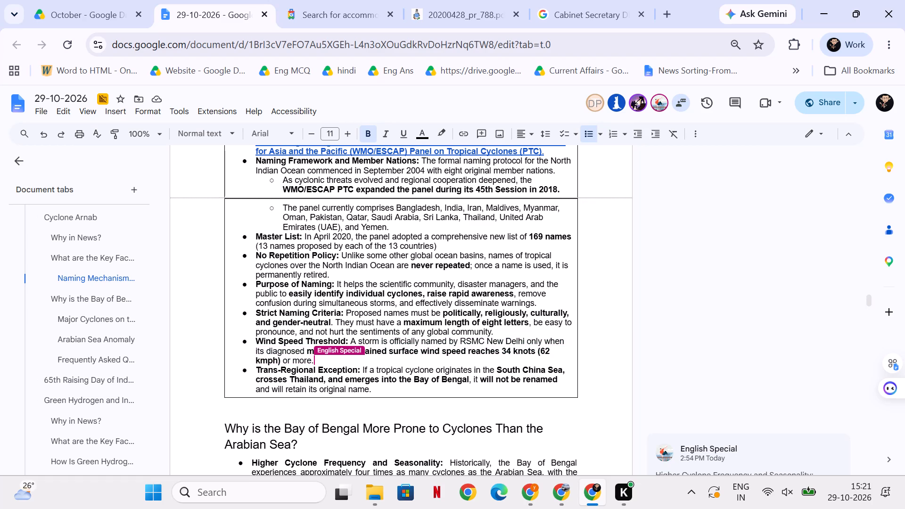
pyautogui.scroll(-1, 362, 317)
pyautogui.hscroll(-1, 466, 342)
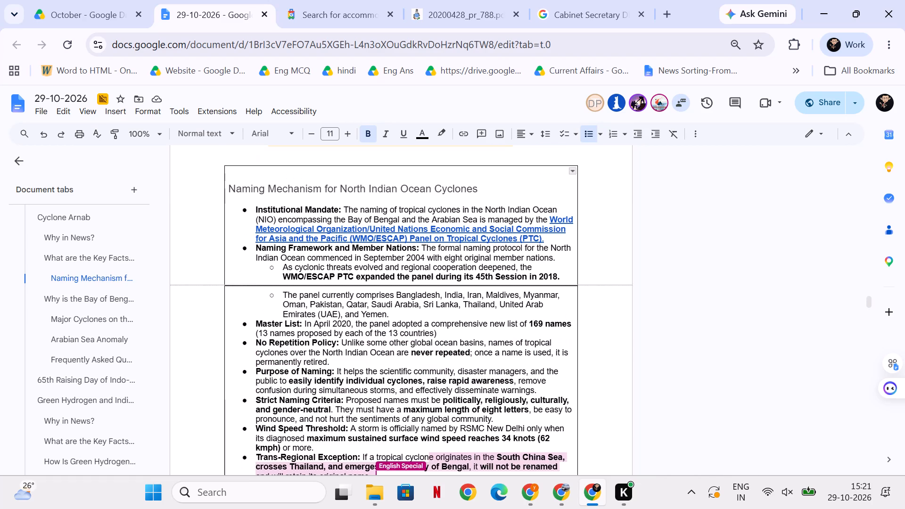
pyautogui.hscroll(-1, 466, 342)
pyautogui.scroll(-2, 466, 342)
pyautogui.scroll(1, 466, 342)
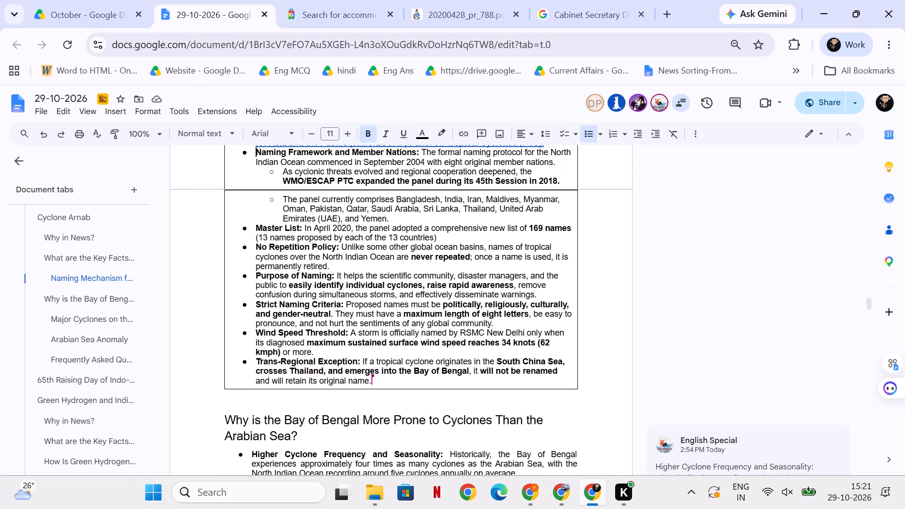
pyautogui.scroll(1, 466, 342)
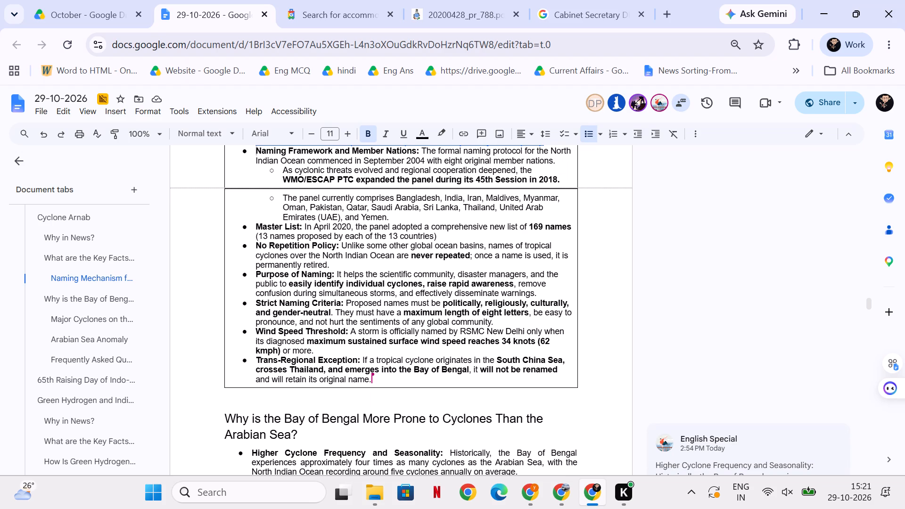
pyautogui.scroll(3, 466, 342)
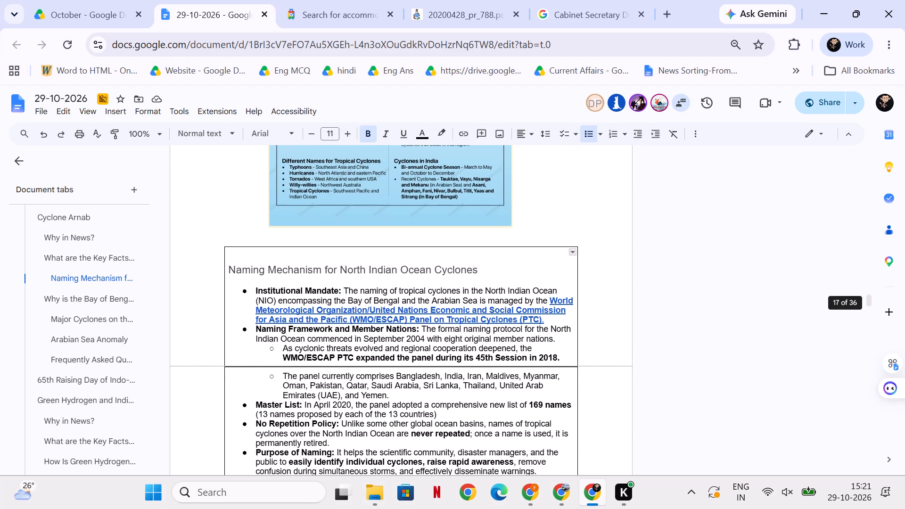
pyautogui.scroll(4, 466, 342)
pyautogui.scroll(-1, 466, 342)
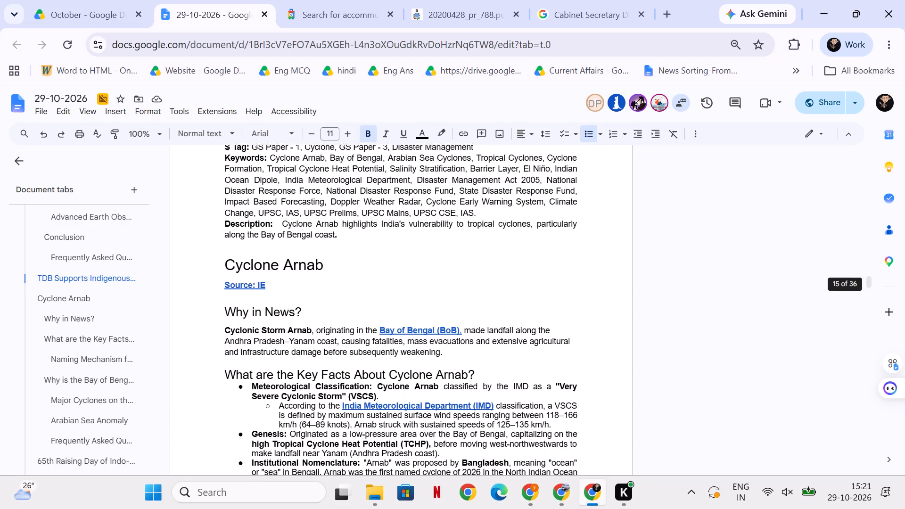
pyautogui.scroll(-1, 438, 333)
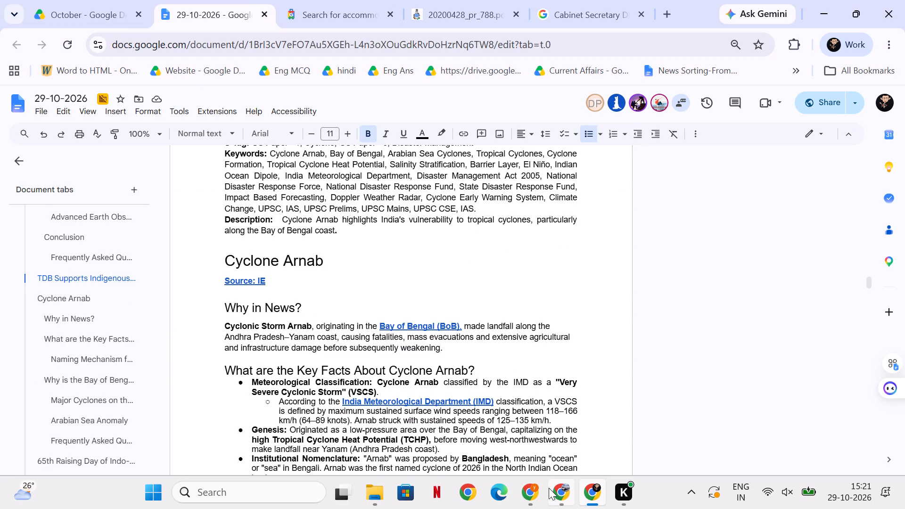
pyautogui.click(537, 492)
pyautogui.click(150, 0)
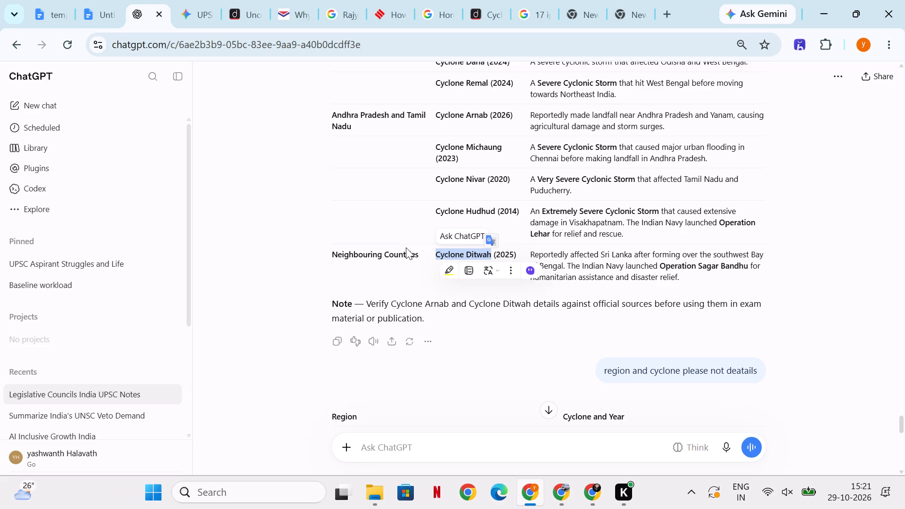
pyautogui.click(334, 294)
pyautogui.scroll(9, 334, 294)
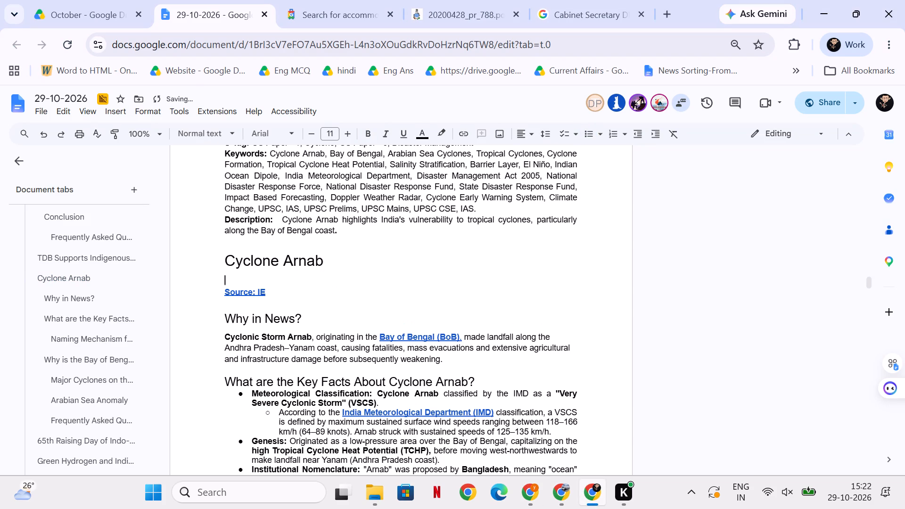
pyautogui.click(110, 110)
pyautogui.click(292, 175)
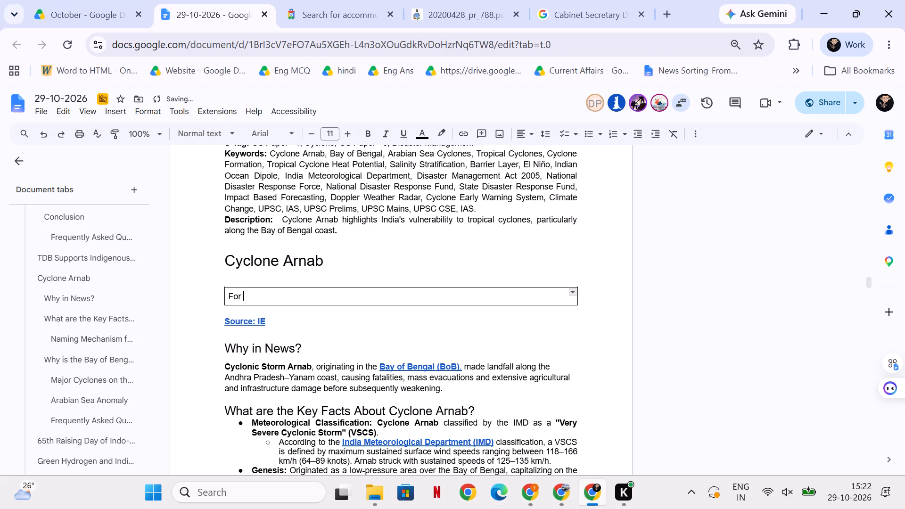
# Enter the bold labels "For Prelims:" and "For Mains:" on separate lines in the new table cell.
pyautogui.press('BackSpace')
pyautogui.press('BackSpace')
pyautogui.press('BackSpace')
pyautogui.write('relims:')
pyautogui.hotkey('shift', 'space')
pyautogui.hotkey('ctrl', 'shift', 'Left')
pyautogui.hotkey('ctrl', 'shift', 'Left')
pyautogui.hotkey('ctrl', 'shift', 'Left')
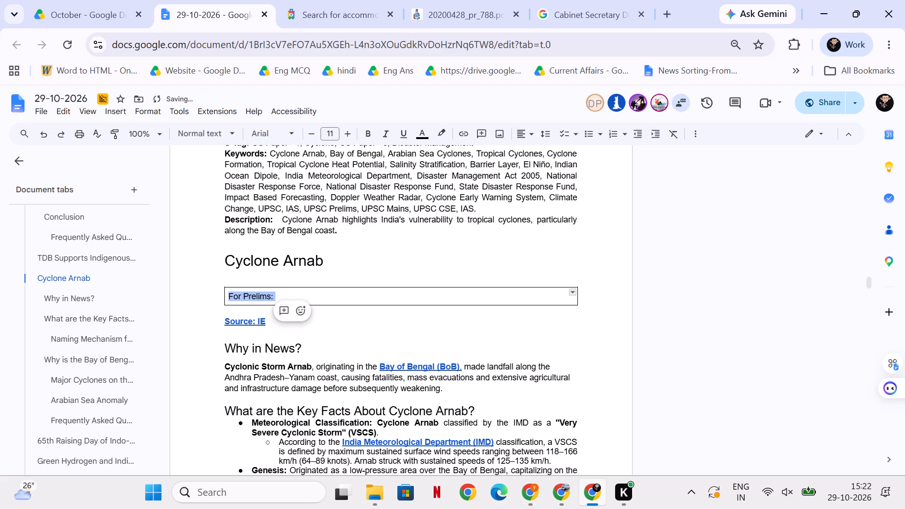
pyautogui.hotkey('ctrl', 'b')
pyautogui.press('Right')
pyautogui.press('f')
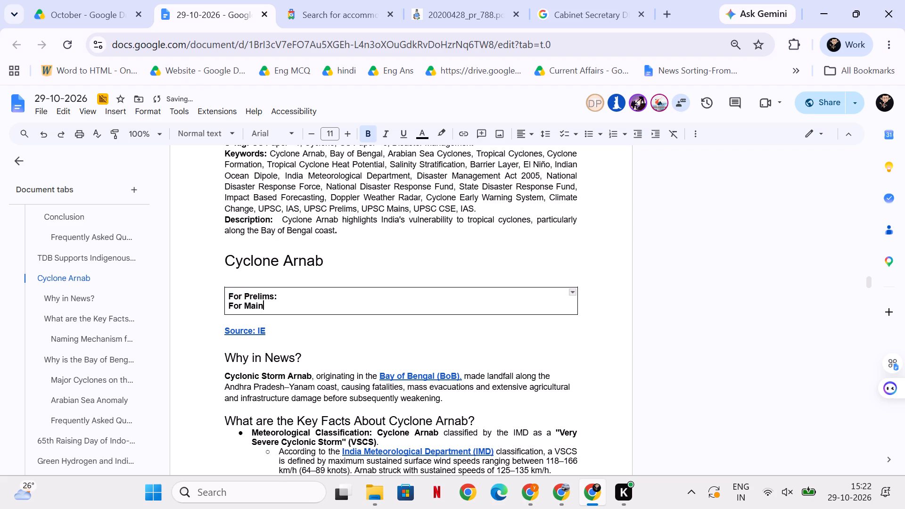
pyautogui.hotkey('shift', ':')
# Copy the linked "Bay of Bengal" from the Why in News paragraph into the For Prelims line, followed by a comma.
pyautogui.moveTo(382, 379); pyautogui.dragTo(421, 375)
pyautogui.moveTo(421, 375); pyautogui.dragTo(436, 374)
pyautogui.hotkey('ctrl', 'c')
pyautogui.click(320, 293)
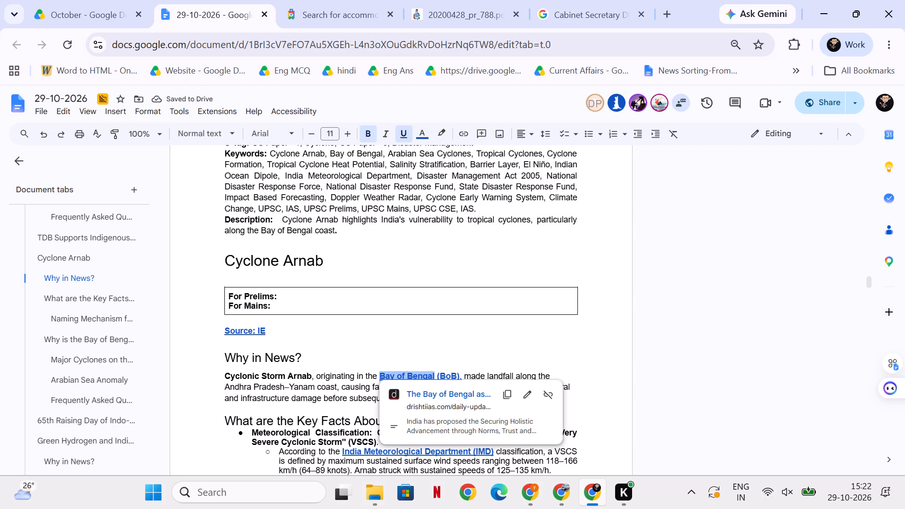
pyautogui.hotkey('ctrl', 'v')
pyautogui.write(',')
pyautogui.press('space')
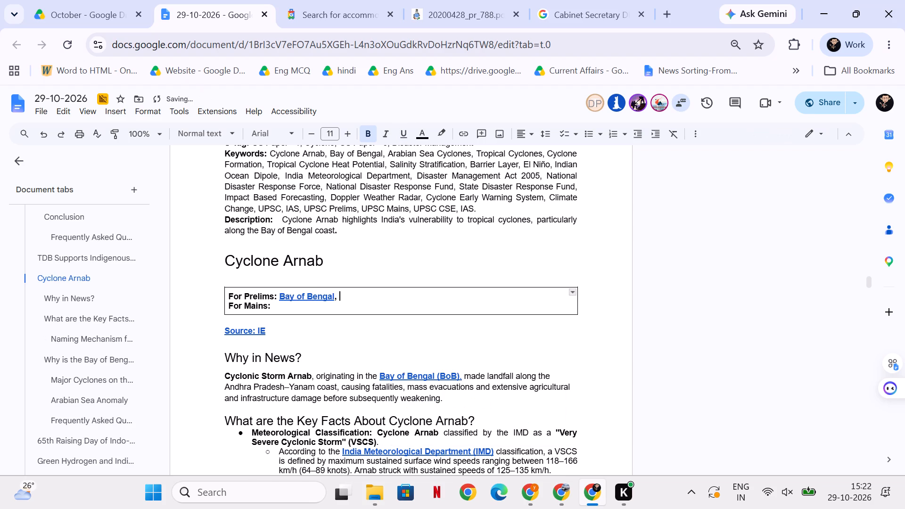
# Add the linked "India Meteorological Department" from the Meteorological Classification bullet to the For Prelims line, followed by a comma.
pyautogui.scroll(-1, 320, 293)
pyautogui.moveTo(339, 402); pyautogui.dragTo(360, 403)
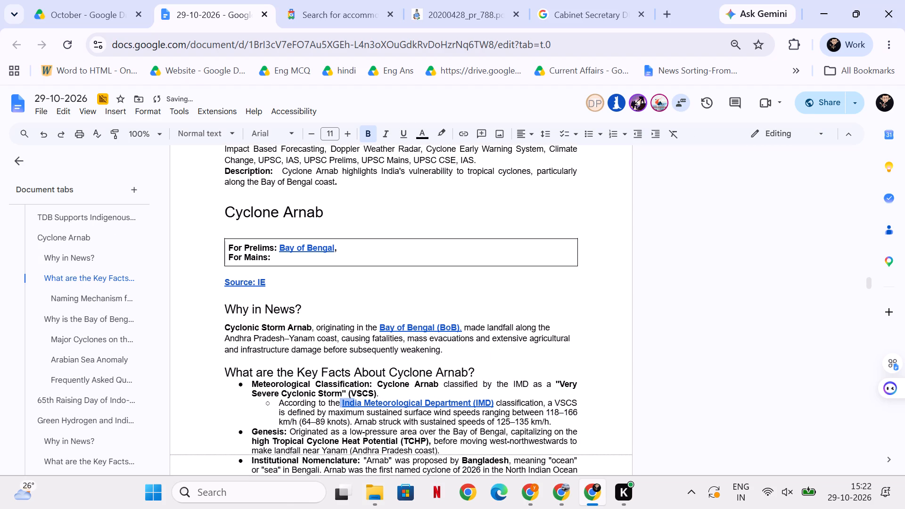
pyautogui.moveTo(360, 403); pyautogui.dragTo(472, 401)
pyautogui.hotkey('ctrl', 'c')
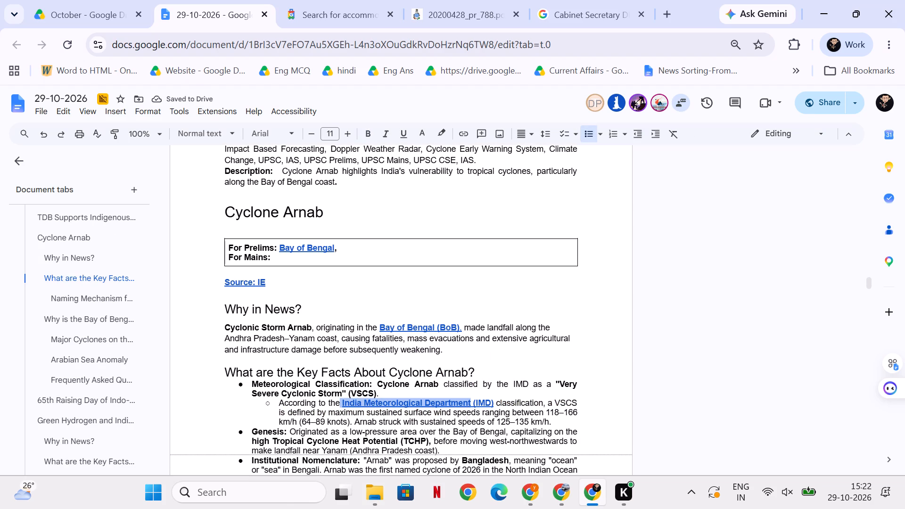
pyautogui.click(388, 266)
pyautogui.click(370, 246)
pyautogui.hotkey('ctrl', 'v')
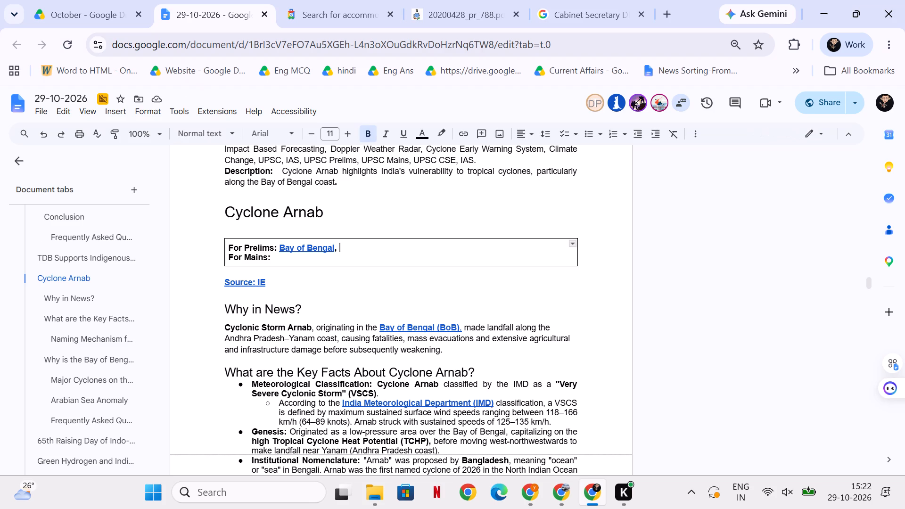
pyautogui.write(',')
pyautogui.press('space')
# Add the linked "El Niño" from the Climatological Anomalies bullet to the end of the For Prelims line, followed by a comma.
pyautogui.scroll(-2, 370, 246)
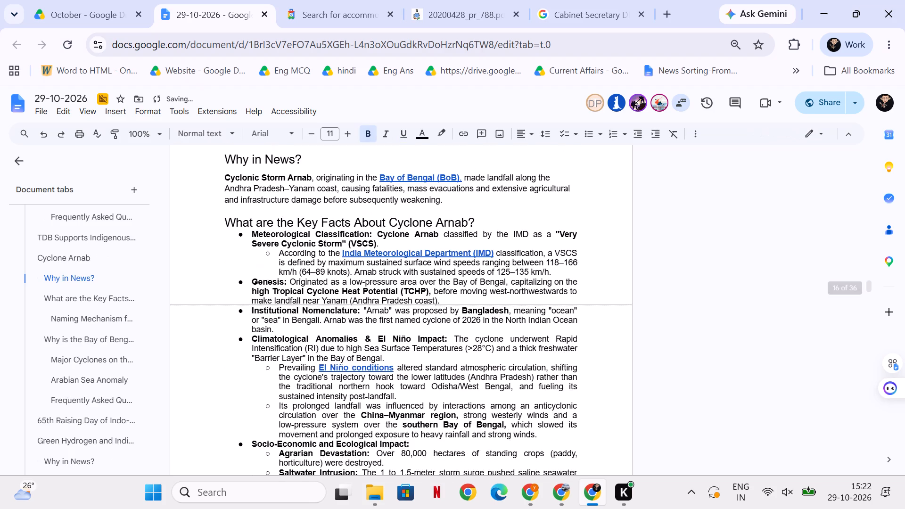
pyautogui.scroll(-1, 370, 251)
pyautogui.moveTo(317, 288); pyautogui.dragTo(352, 283)
pyautogui.hotkey('ctrl', 'c')
pyautogui.scroll(3, 352, 283)
pyautogui.click(426, 234)
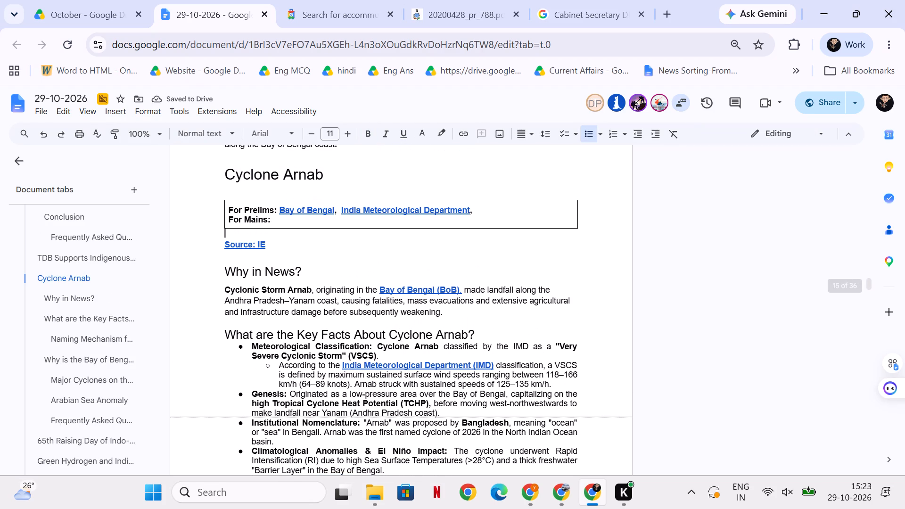
pyautogui.click(430, 226)
pyautogui.click(481, 212)
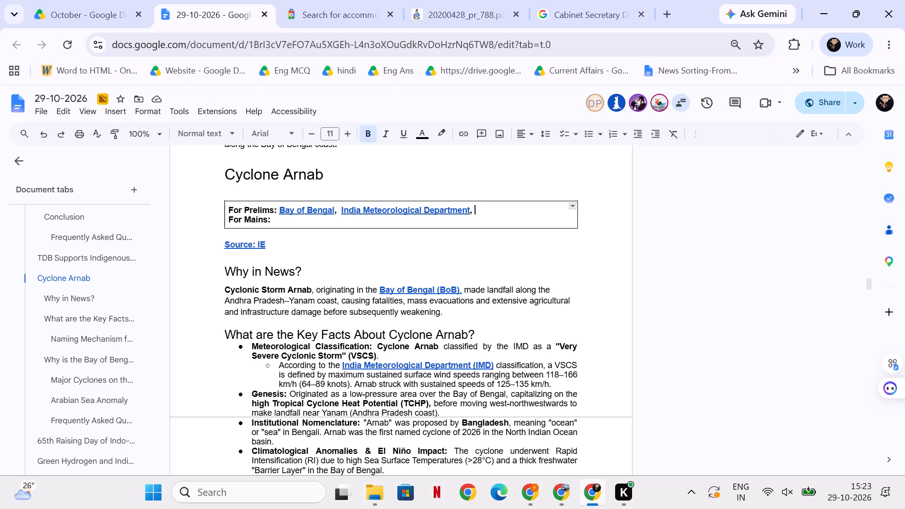
pyautogui.hotkey('ctrl', 'v')
pyautogui.write(',')
pyautogui.press('space')
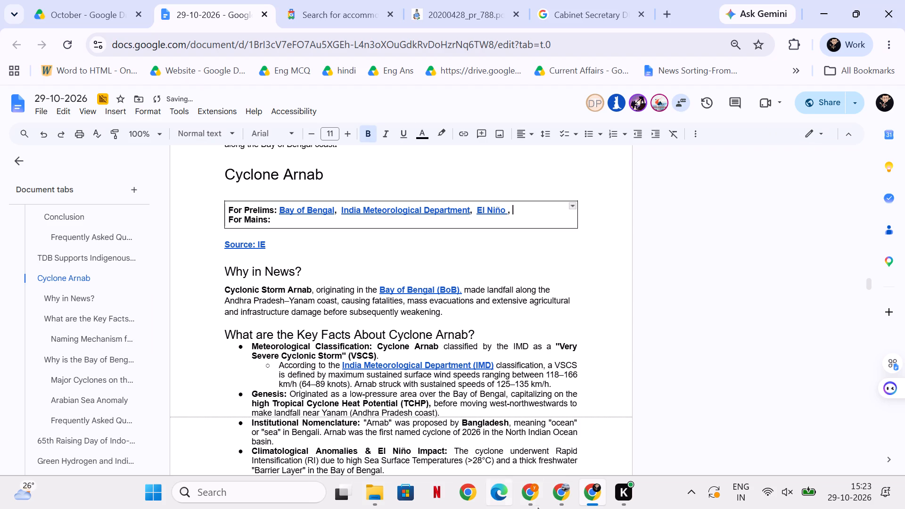
# Copy the linked "Doppler Weather Radars", "INSAT" and "National Disaster Response Fund" together from the Disaster Response Framework into the For Prelims line.
pyautogui.scroll(-3, 552, 357)
pyautogui.scroll(-4, 495, 322)
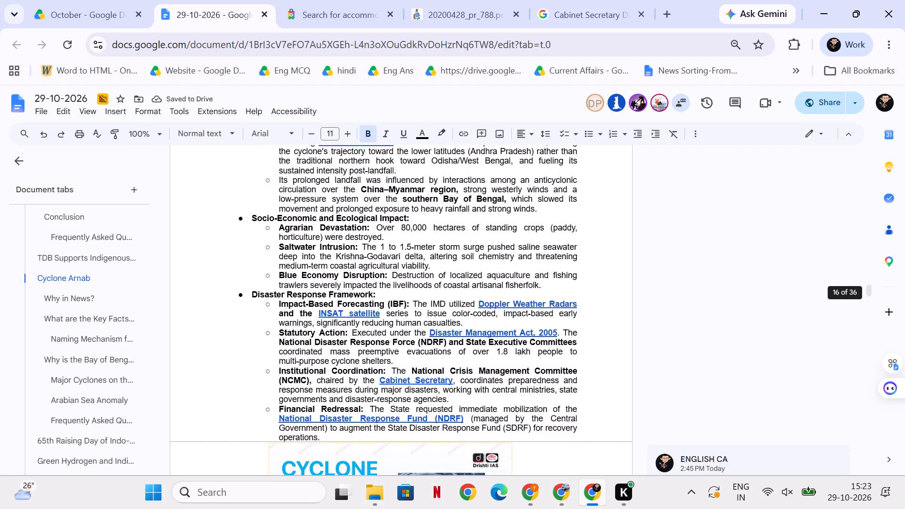
pyautogui.scroll(-2, 494, 322)
pyautogui.moveTo(481, 247); pyautogui.dragTo(529, 246)
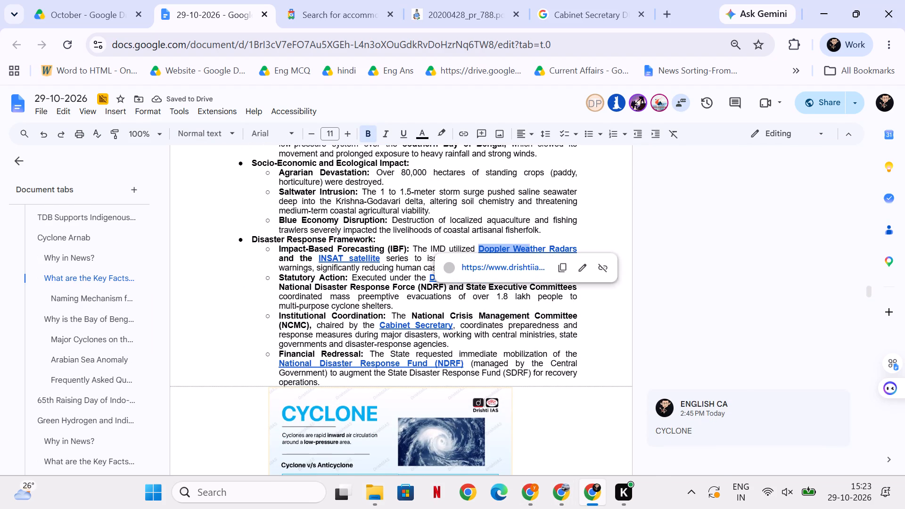
pyautogui.moveTo(529, 246); pyautogui.dragTo(577, 246)
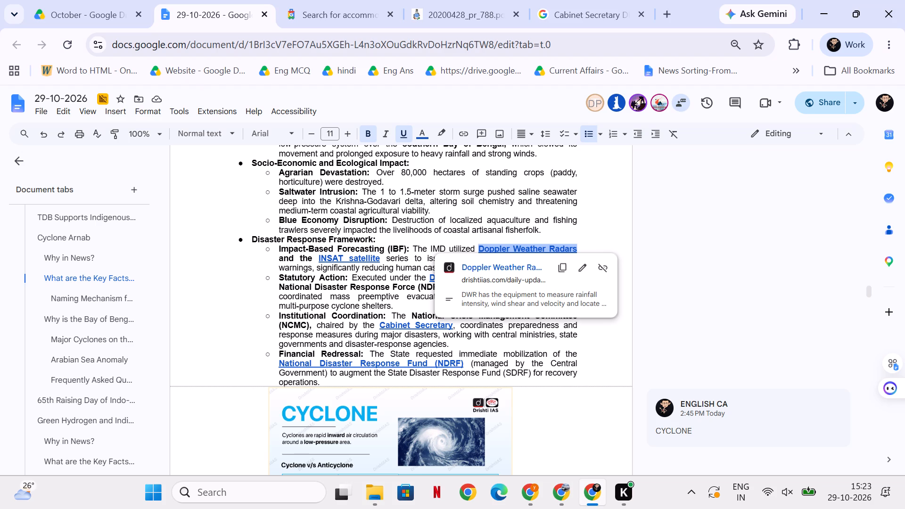
pyautogui.keyDown('ctrl'); pyautogui.moveTo(277, 365); pyautogui.dragTo(428, 367); pyautogui.keyUp('ctrl')
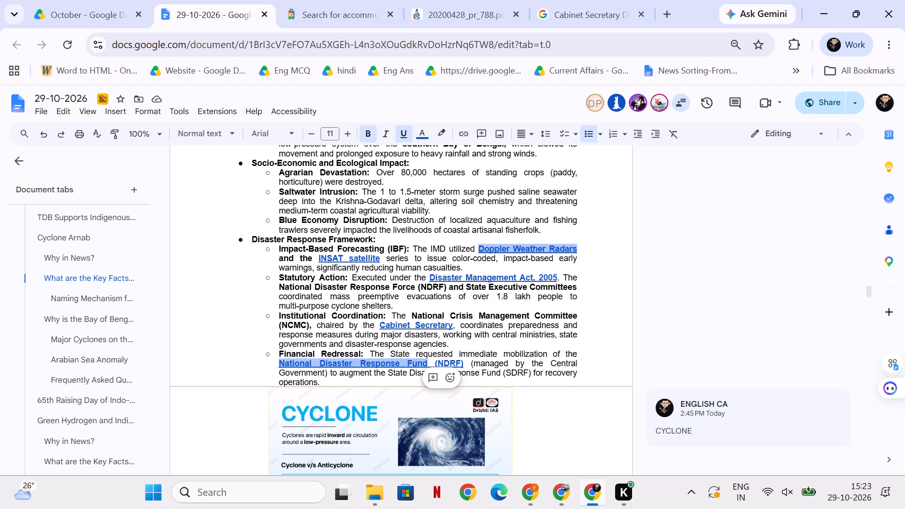
pyautogui.keyDown('ctrl'); pyautogui.moveTo(317, 260); pyautogui.dragTo(343, 259); pyautogui.keyUp('ctrl')
pyautogui.hotkey('ctrl', 'c')
pyautogui.scroll(1, 343, 259)
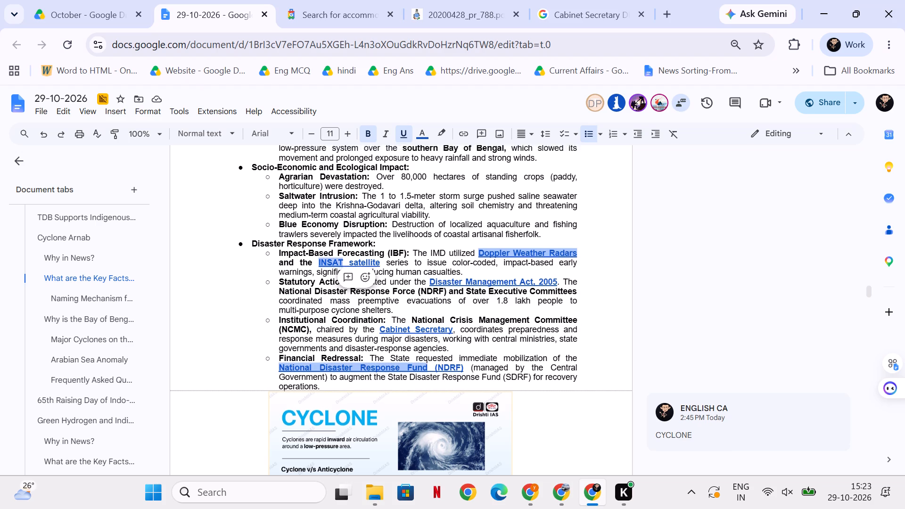
pyautogui.scroll(5, 343, 259)
pyautogui.click(527, 263)
pyautogui.hotkey('ctrl', 'v')
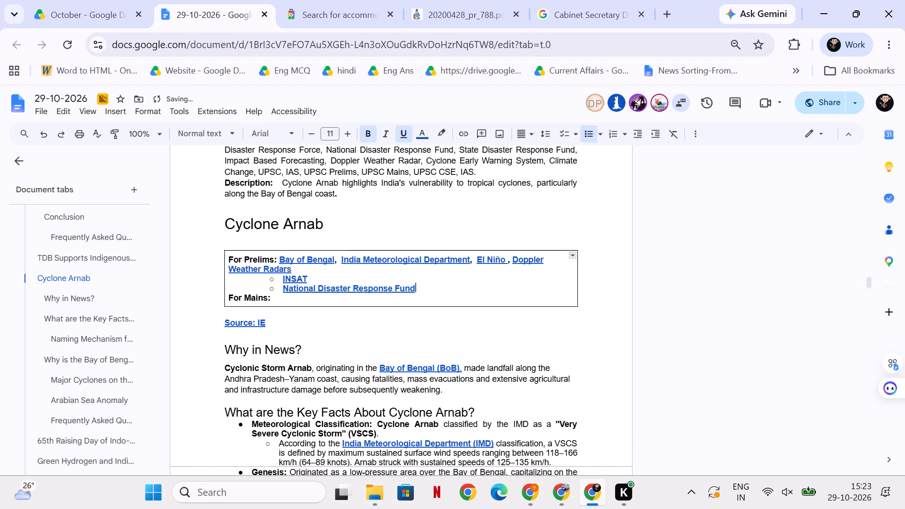
# Join the bulleted "INSAT" and "National Disaster Response Fund" entries onto the For Prelims line, separated by commas.
pyautogui.click(282, 279)
pyautogui.press('BackSpace')
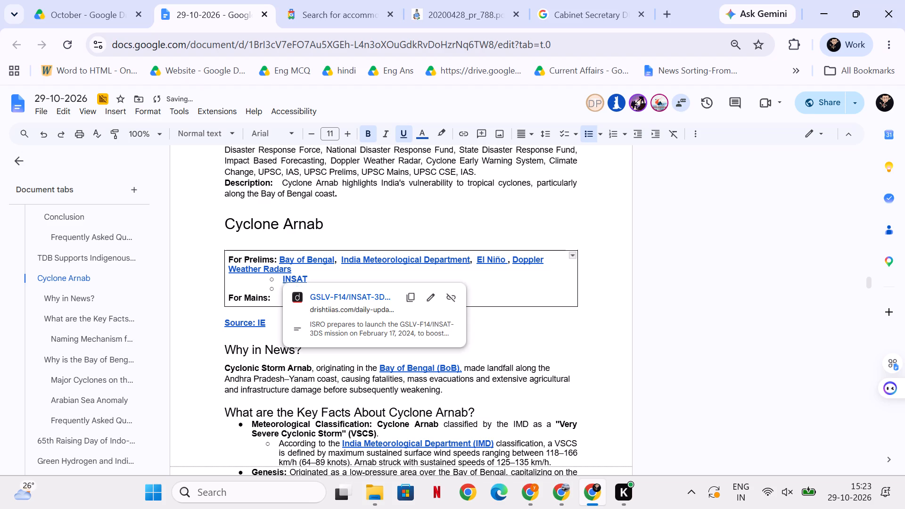
pyautogui.press('BackSpace')
pyautogui.press('BackSpace')
pyautogui.write(',')
pyautogui.press('space')
pyautogui.press('Down')
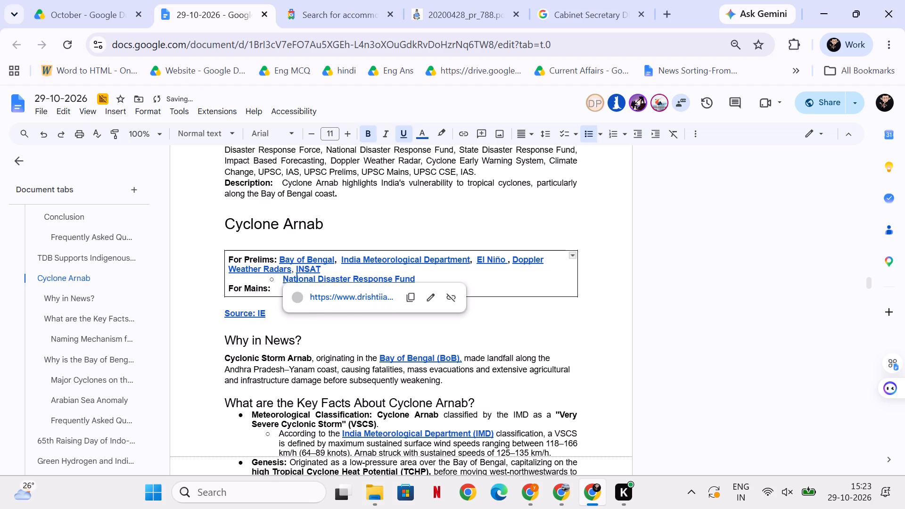
pyautogui.press('Left')
pyautogui.press('Left')
pyautogui.press('Left')
pyautogui.press('BackSpace')
pyautogui.press('BackSpace')
pyautogui.press('BackSpace')
pyautogui.write(',')
pyautogui.press('space')
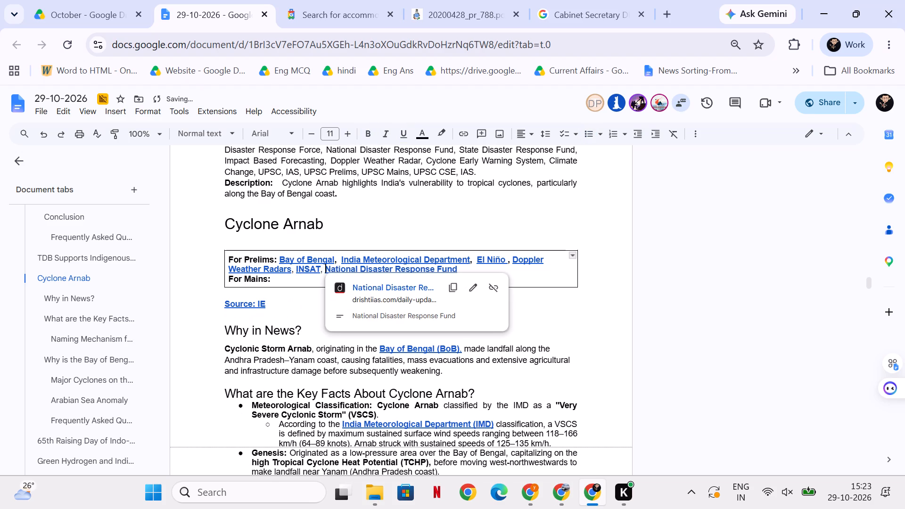
# Copy the linked "Cyclone Michaung", "Cyclone Dana" and "Cyclone Remal" from the Major Cyclones table and add them after "National Disaster Response Fund".
pyautogui.scroll(-4, 281, 278)
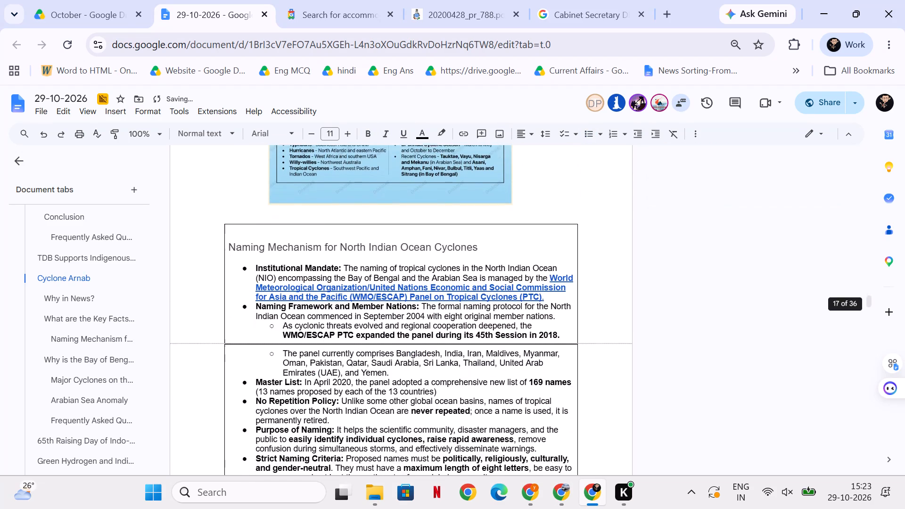
pyautogui.scroll(-6, 281, 278)
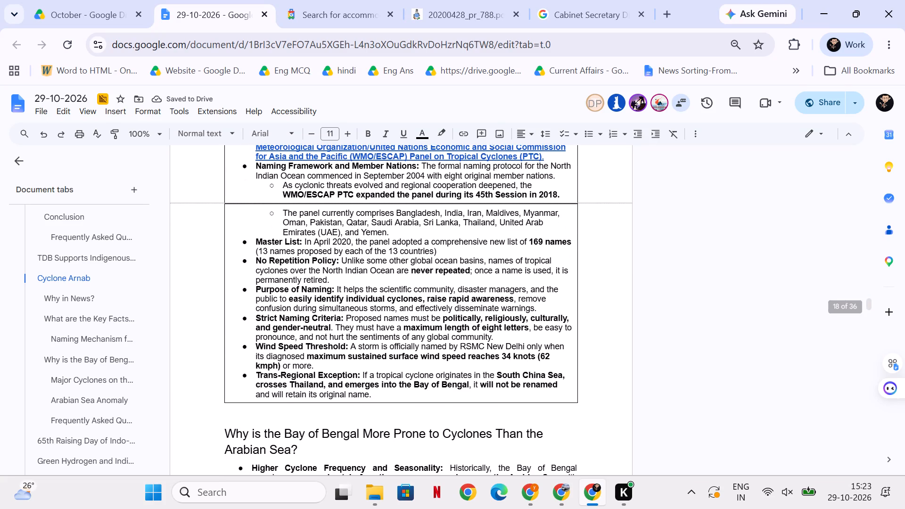
pyautogui.scroll(-5, 331, 223)
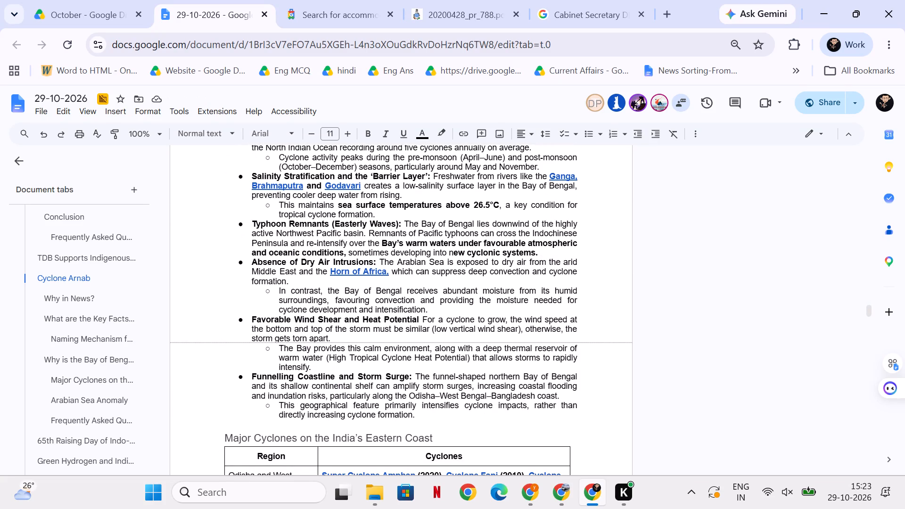
pyautogui.scroll(-3, 334, 272)
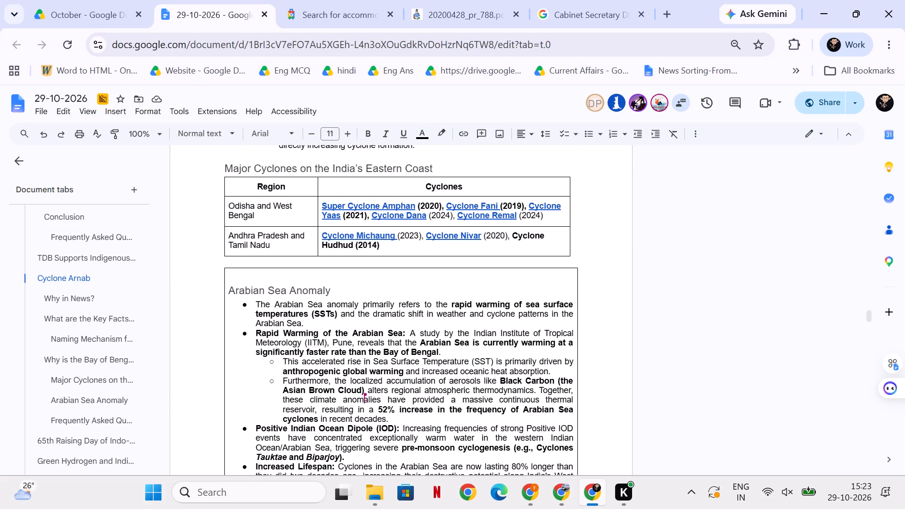
pyautogui.moveTo(396, 235); pyautogui.dragTo(329, 232)
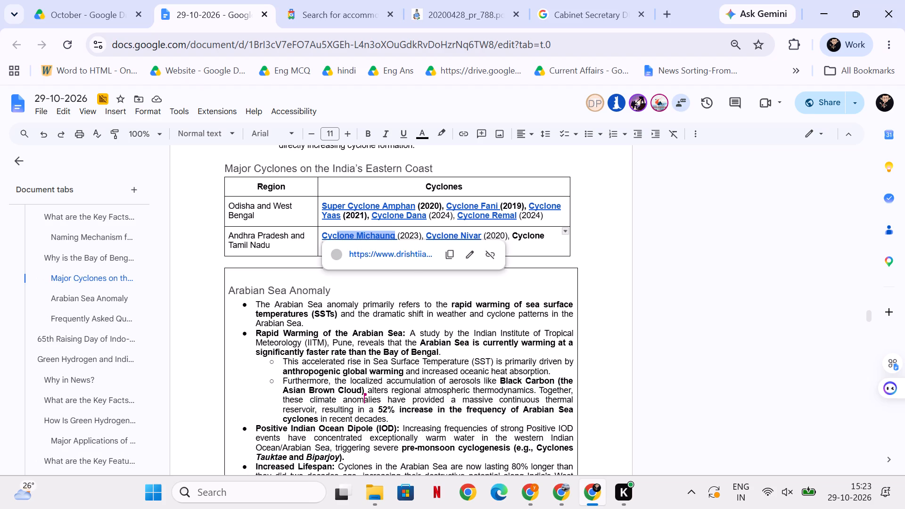
pyautogui.moveTo(329, 232); pyautogui.dragTo(322, 234)
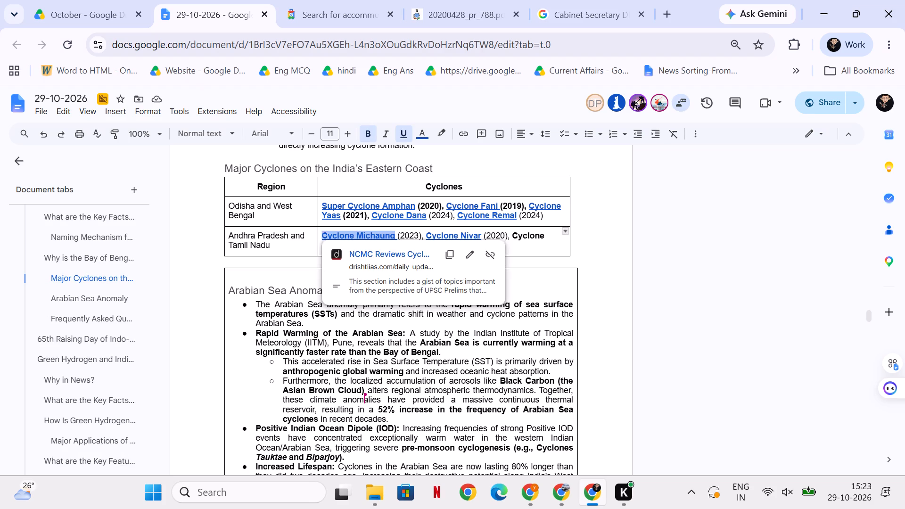
pyautogui.keyDown('ctrl'); pyautogui.moveTo(372, 217); pyautogui.dragTo(428, 217); pyautogui.keyUp('ctrl')
pyautogui.keyDown('ctrl'); pyautogui.moveTo(458, 213); pyautogui.dragTo(504, 219); pyautogui.keyUp('ctrl')
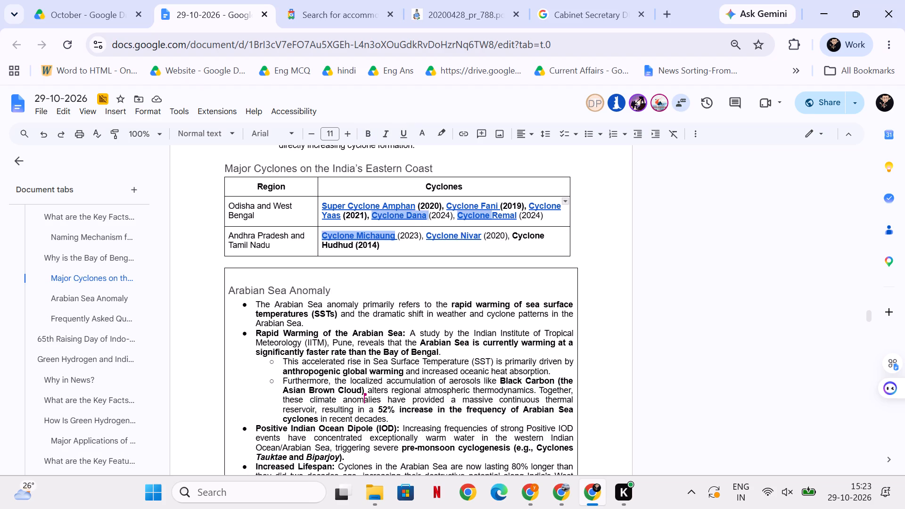
pyautogui.keyDown('ctrl'); pyautogui.moveTo(504, 219); pyautogui.dragTo(518, 216); pyautogui.keyUp('ctrl')
pyautogui.hotkey('ctrl', 'c')
pyautogui.scroll(4, 428, 212)
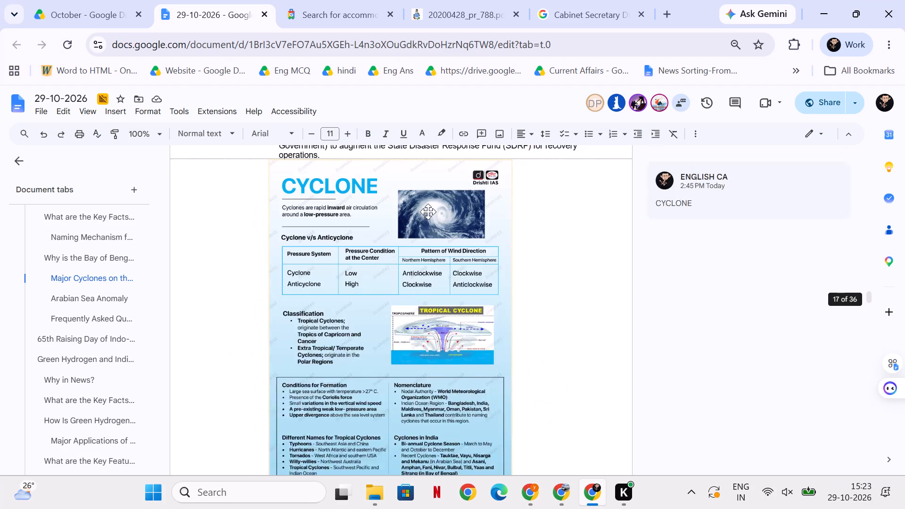
pyautogui.scroll(8, 428, 212)
pyautogui.click(465, 287)
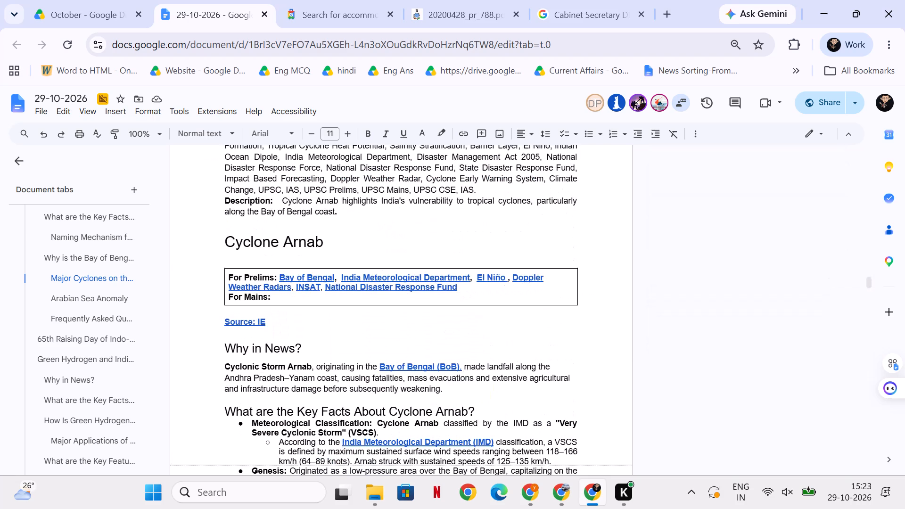
pyautogui.write(',')
pyautogui.press('space')
pyautogui.hotkey('ctrl', 'v')
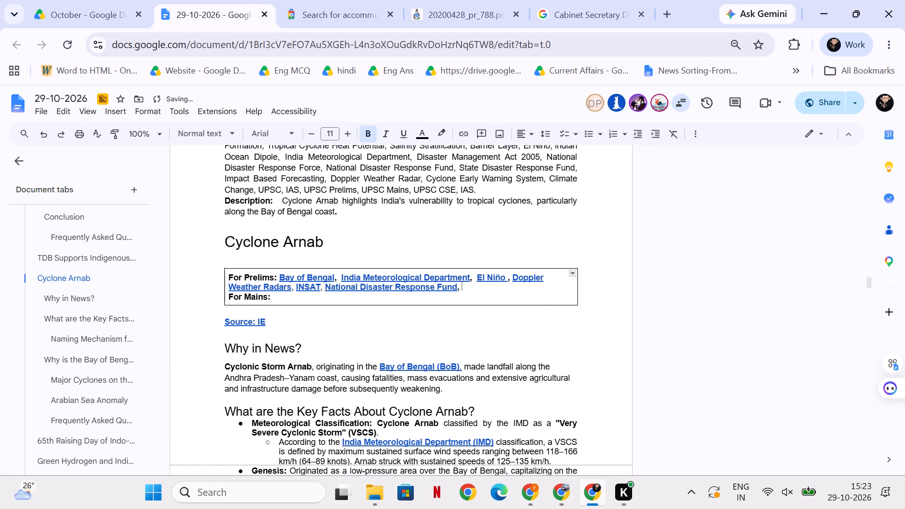
# Remove the line breaks before "Cyclone Remal" and "Cyclone Michaung" in the For Prelims list and separate them with commas.
pyautogui.click(233, 294)
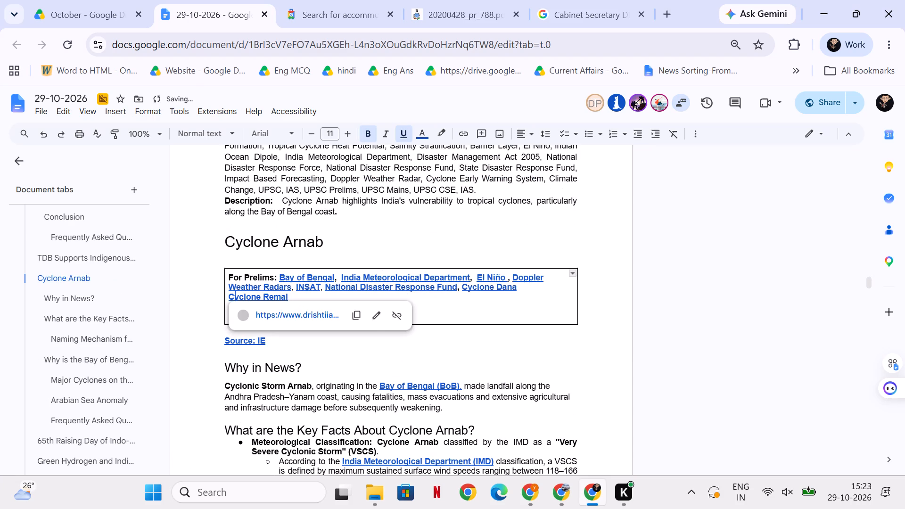
pyautogui.press('Left')
pyautogui.press('BackSpace')
pyautogui.press('BackSpace')
pyautogui.write(',')
pyautogui.press('space')
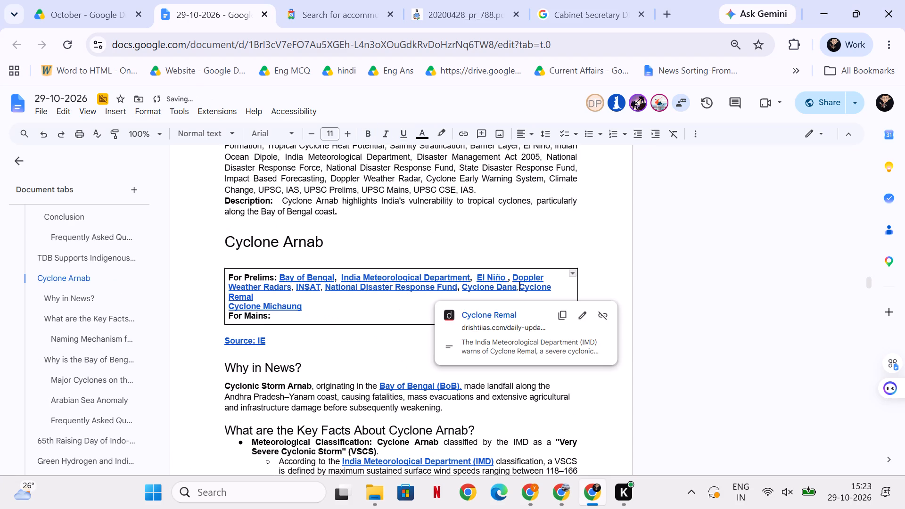
pyautogui.press('Down')
pyautogui.press('Left')
pyautogui.press('Left')
pyautogui.press('Left')
pyautogui.press('Down')
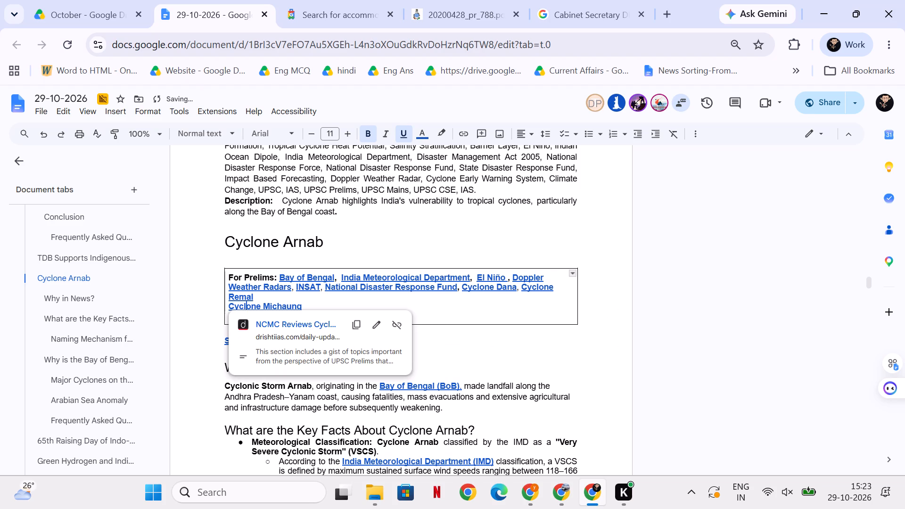
pyautogui.press('Left')
pyautogui.press('Left')
pyautogui.press('Left')
pyautogui.press('Left')
pyautogui.press('BackSpace')
pyautogui.write(',')
pyautogui.press('space')
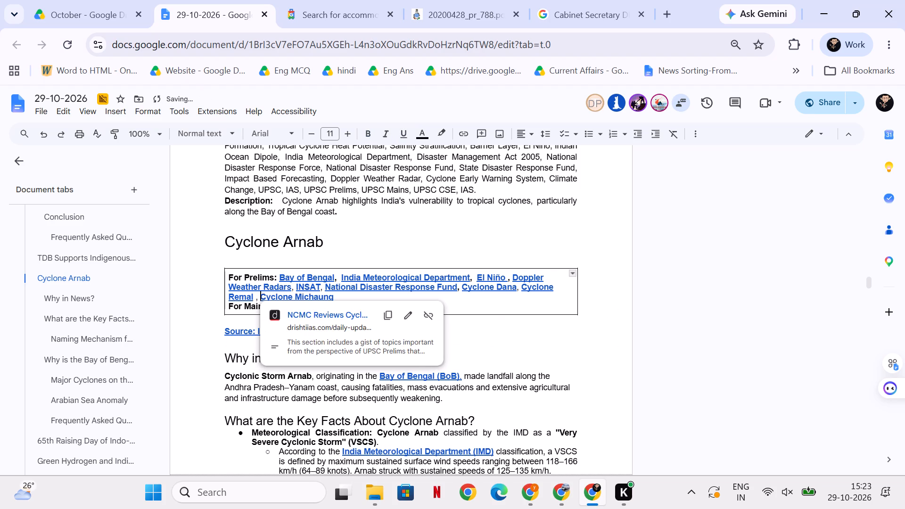
# Copy "North Indian Ocean Cyclones" from the Naming Mechanism heading and paste it as plain text after "For Mains:".
pyautogui.scroll(-1, 232, 293)
pyautogui.click(240, 252)
pyautogui.scroll(-1, 240, 253)
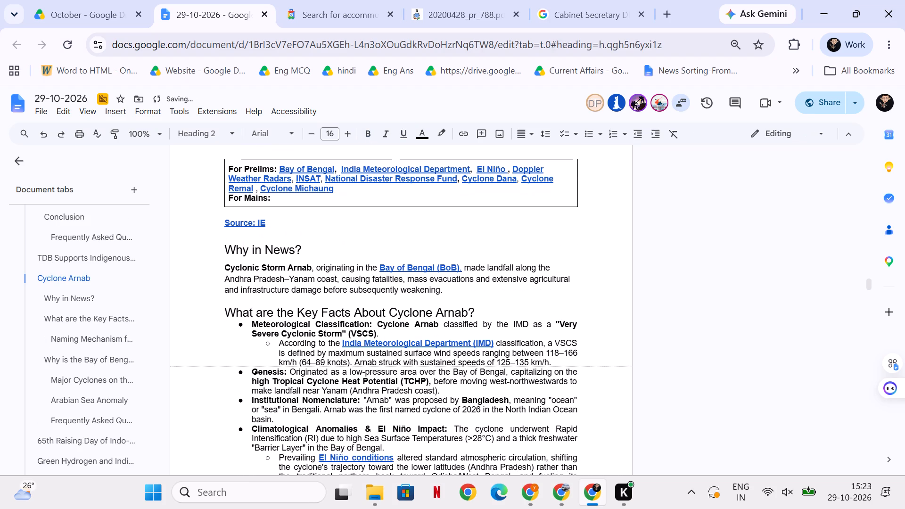
pyautogui.scroll(-3, 337, 314)
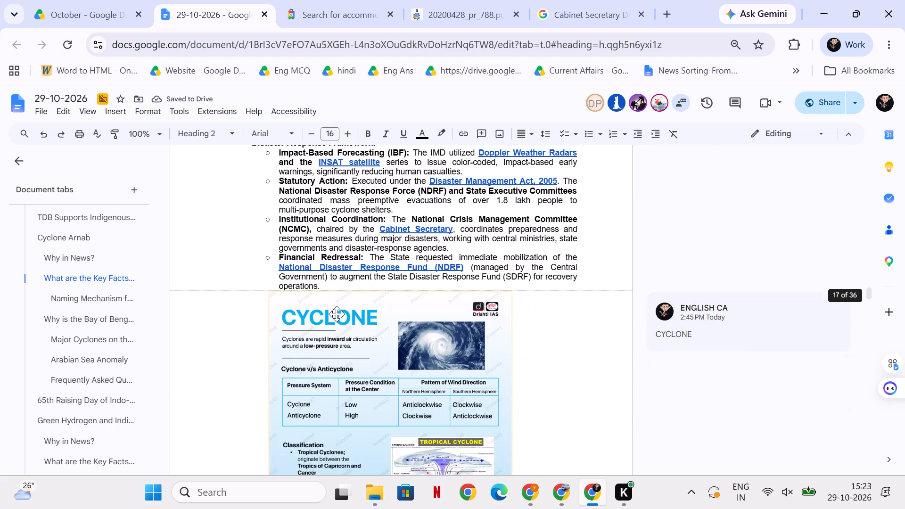
pyautogui.scroll(-6, 337, 314)
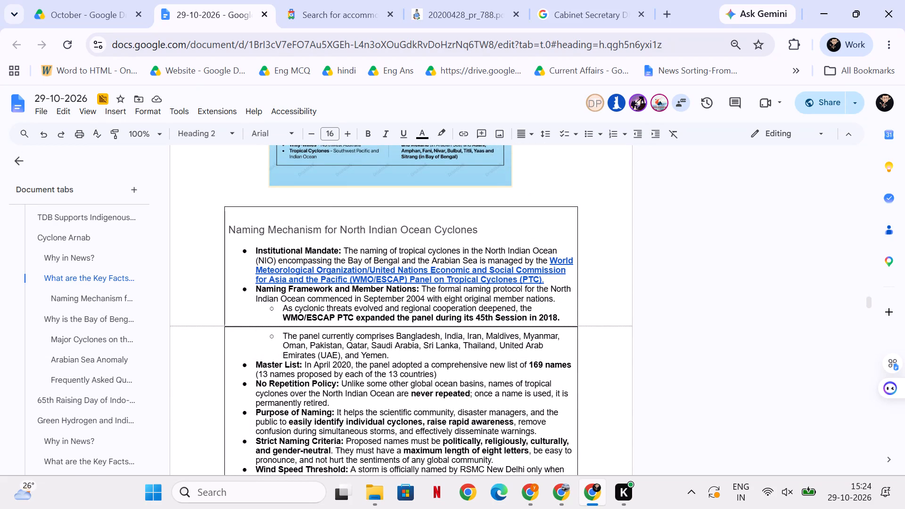
pyautogui.moveTo(341, 232); pyautogui.dragTo(488, 233)
pyautogui.hotkey('ctrl', 'c')
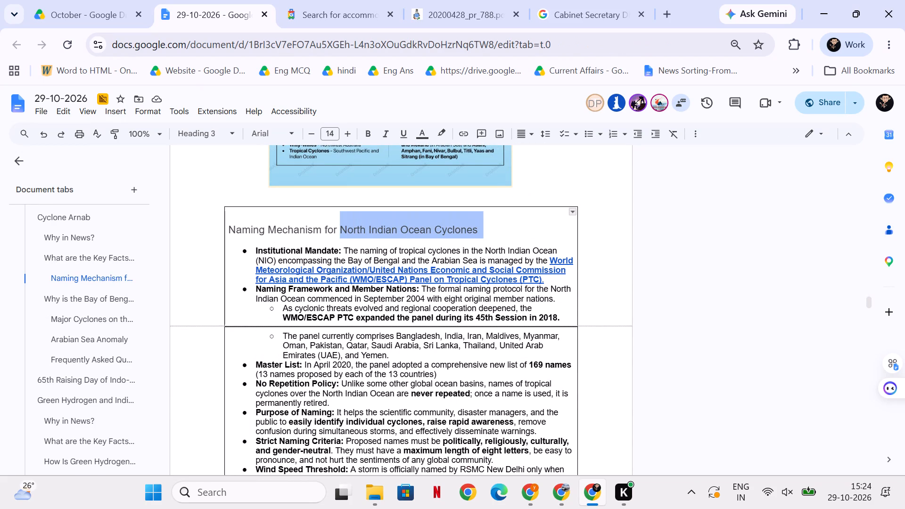
pyautogui.scroll(9, 397, 226)
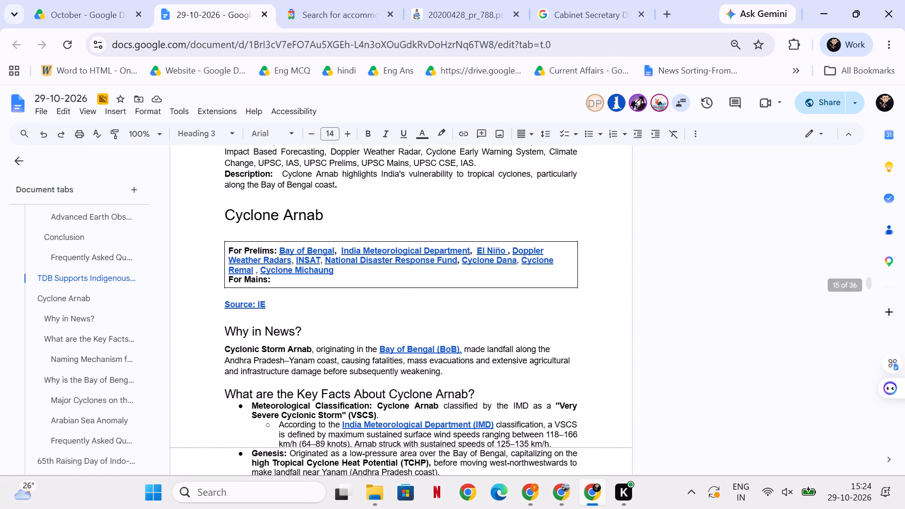
pyautogui.click(314, 282)
pyautogui.hotkey('ctrl', 'shift', 'v')
pyautogui.hotkey('ctrl', 'z')
pyautogui.press('space')
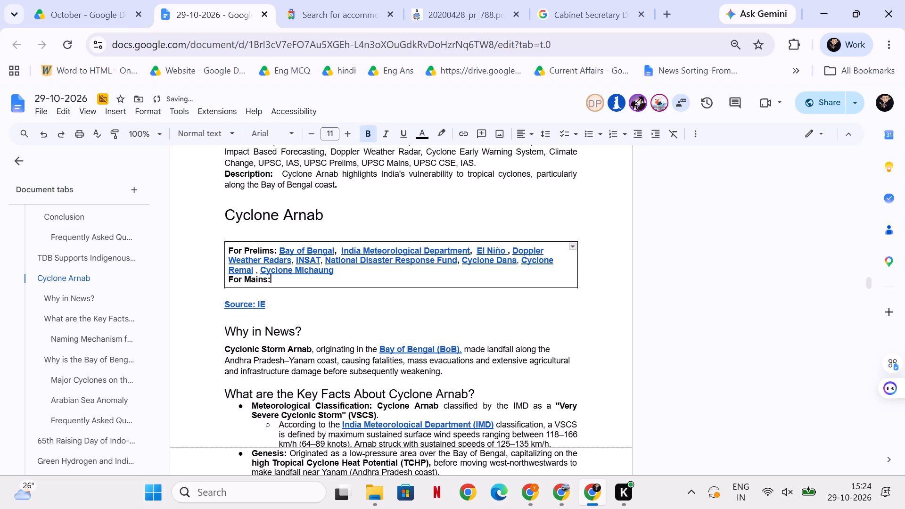
pyautogui.hotkey('ctrl', 'shift', 'v')
pyautogui.press('BackSpace')
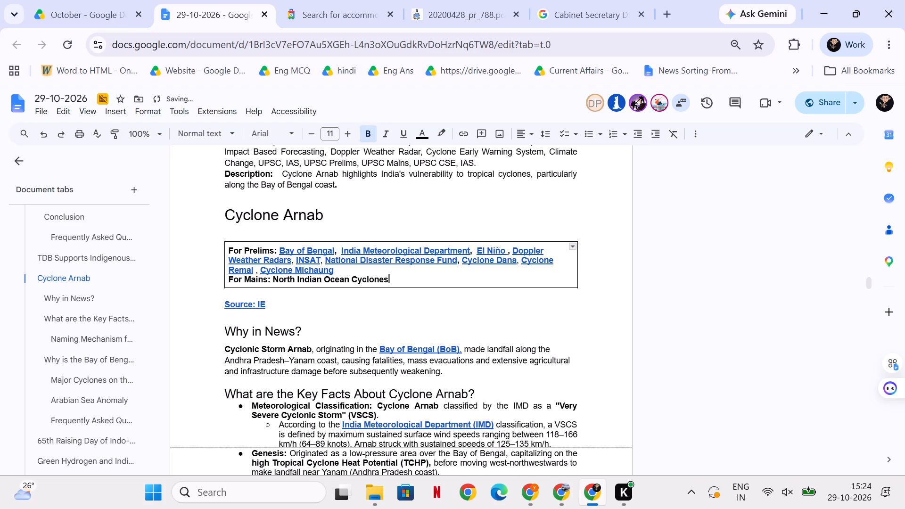
# After a comma on the For Mains line, paste the copied phrase again and trim it to "Cyclone".
pyautogui.write(',')
pyautogui.press('space')
pyautogui.hotkey('ctrl', 'shift', 'v')
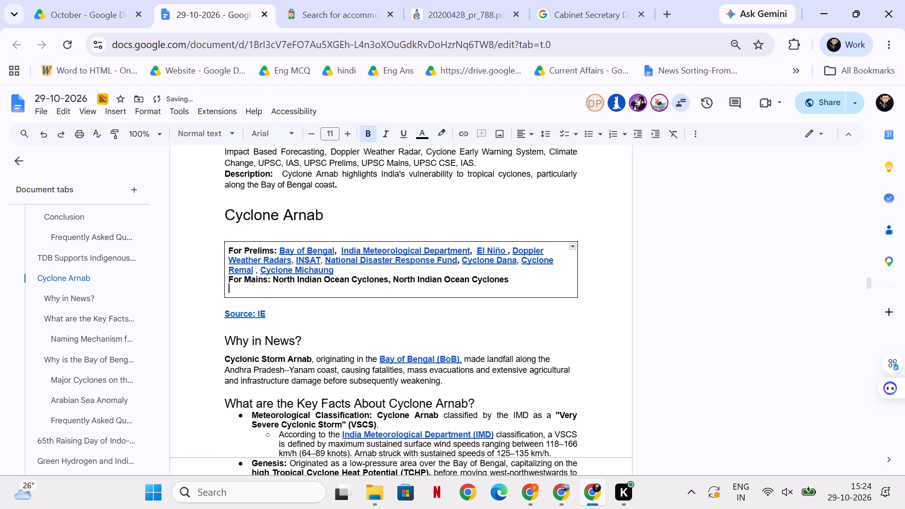
pyautogui.moveTo(392, 279); pyautogui.dragTo(468, 283)
pyautogui.press('BackSpace')
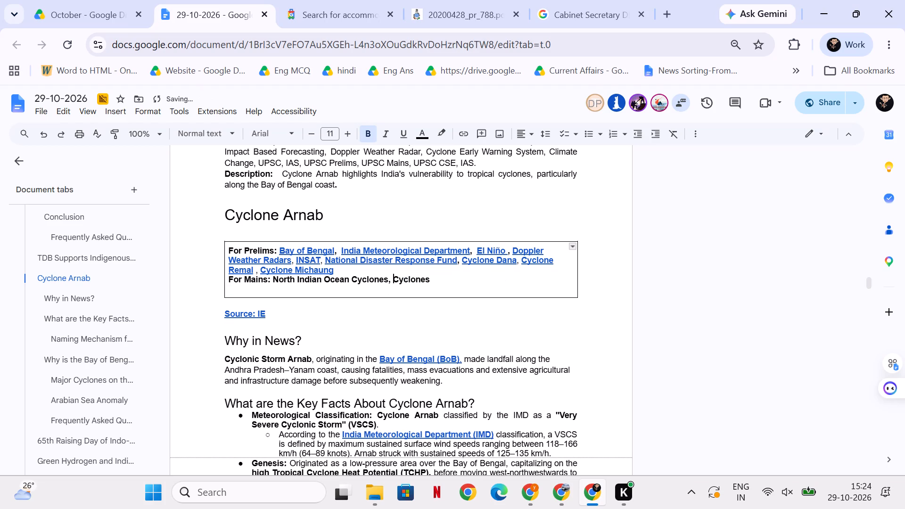
pyautogui.press('Right')
pyautogui.press('Right')
pyautogui.press('Right')
pyautogui.press('Right')
pyautogui.press('Right')
pyautogui.press('Right')
pyautogui.press('Right')
pyautogui.press('Right')
pyautogui.press('BackSpace')
# Extend the second For Mains entry to "Cyclone formation and vulnerability of", correcting the misspelled words with the suggested spellings.
pyautogui.press('space')
pyautogui.write('fro')
pyautogui.press('BackSpace')
pyautogui.press('BackSpace')
pyautogui.write('ro')
pyautogui.press('BackSpace')
pyautogui.press('BackSpace')
pyautogui.write('ormaiton')
pyautogui.press('space')
pyautogui.write('and vulenrabitly of')
pyautogui.press('space')
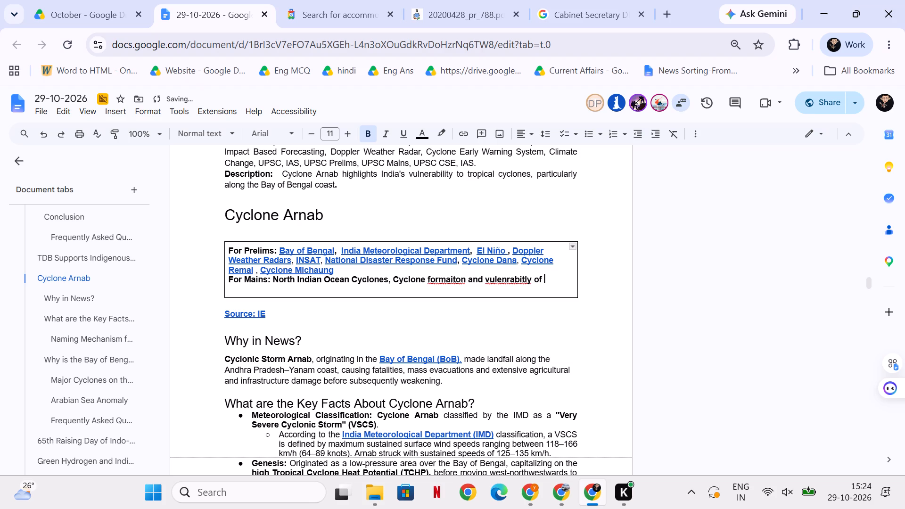
pyautogui.click(450, 279)
pyautogui.click(450, 262)
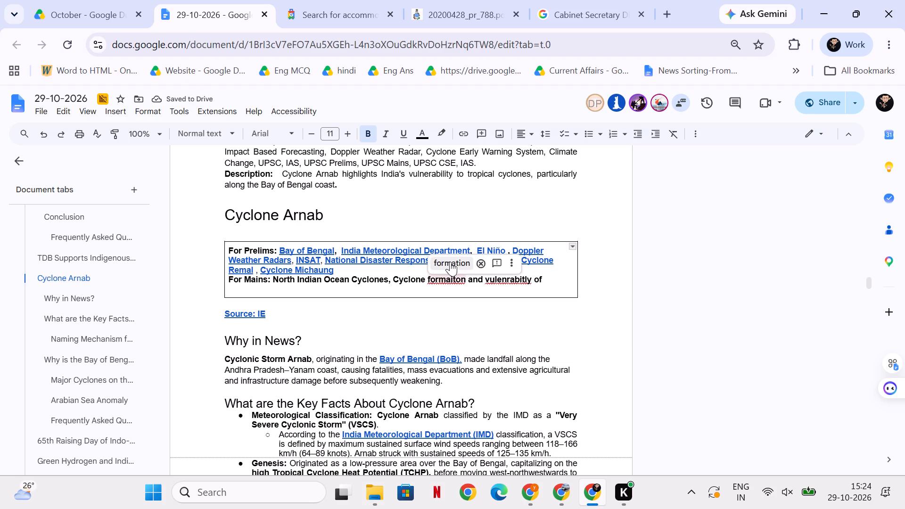
pyautogui.click(507, 279)
pyautogui.click(506, 263)
pyautogui.click(557, 282)
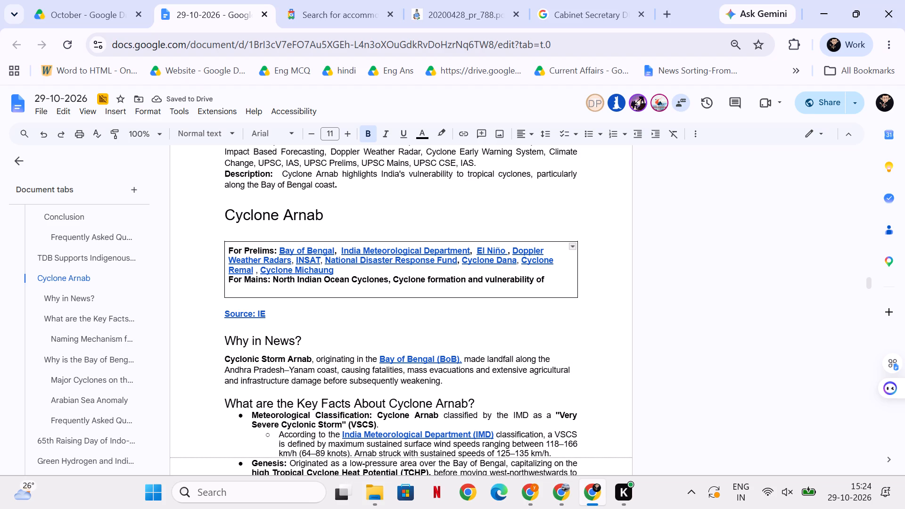
# Copy "Bay of Bengal" from the Why in News paragraph and add it as plain text, with a comma, after "vulnerability of".
pyautogui.moveTo(379, 361); pyautogui.dragTo(435, 357)
pyautogui.hotkey('ctrl', 'c')
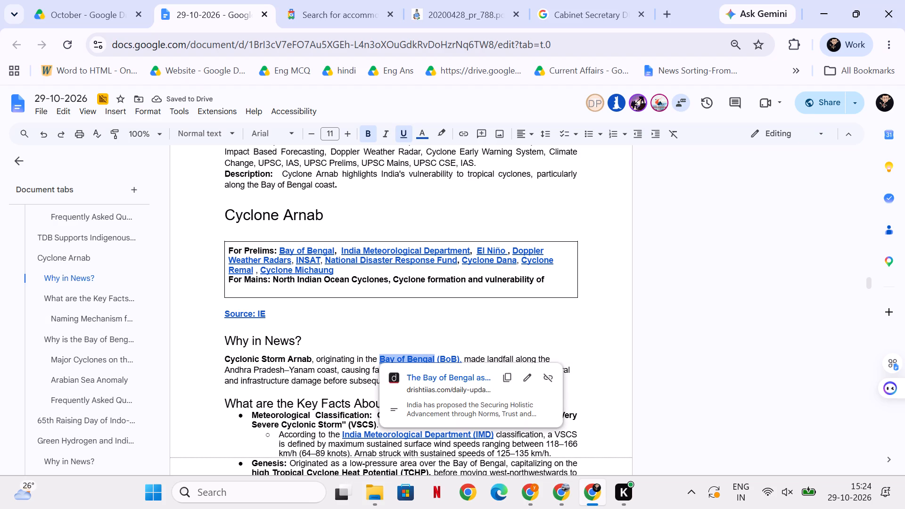
pyautogui.click(548, 281)
pyautogui.hotkey('ctrl', 'shift', 'v')
pyautogui.write(',')
pyautogui.press('space')
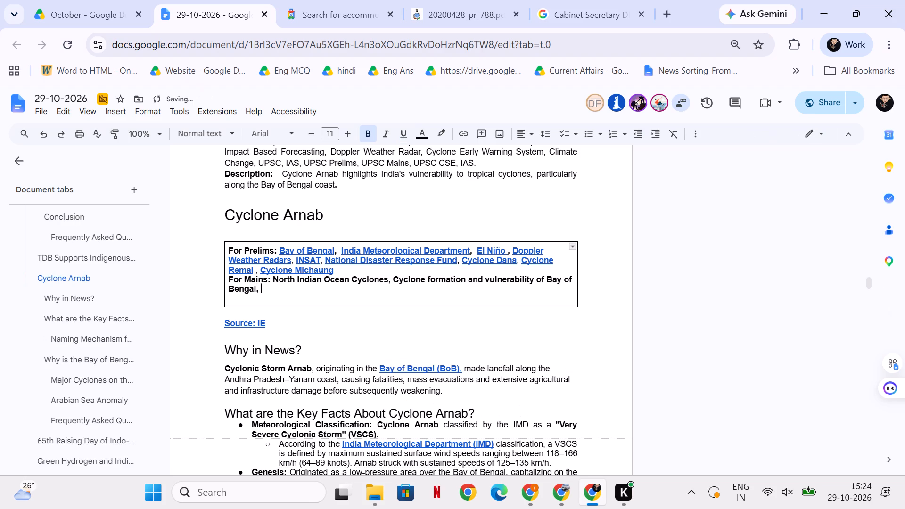
# Copy "Disaster Management" from the S Tag line and paste it as plain text at the end of the For Mains line.
pyautogui.scroll(1, 351, 213)
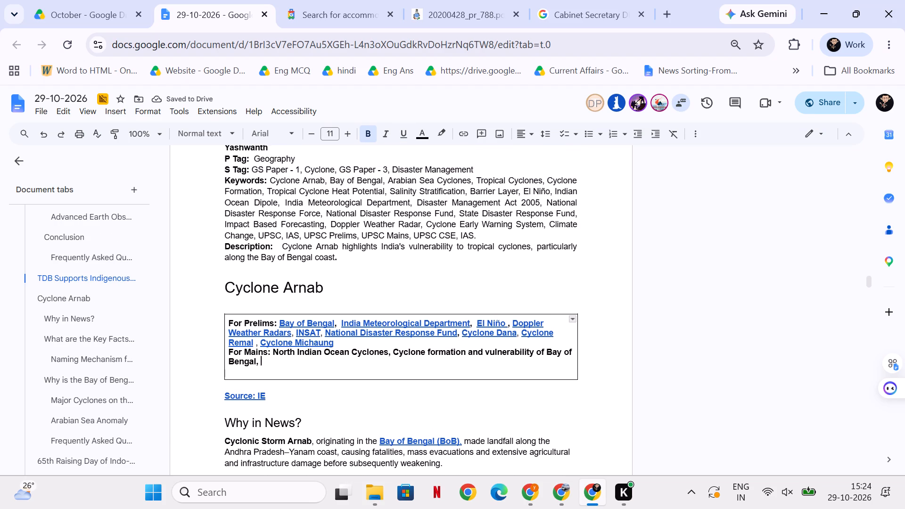
pyautogui.click(396, 172)
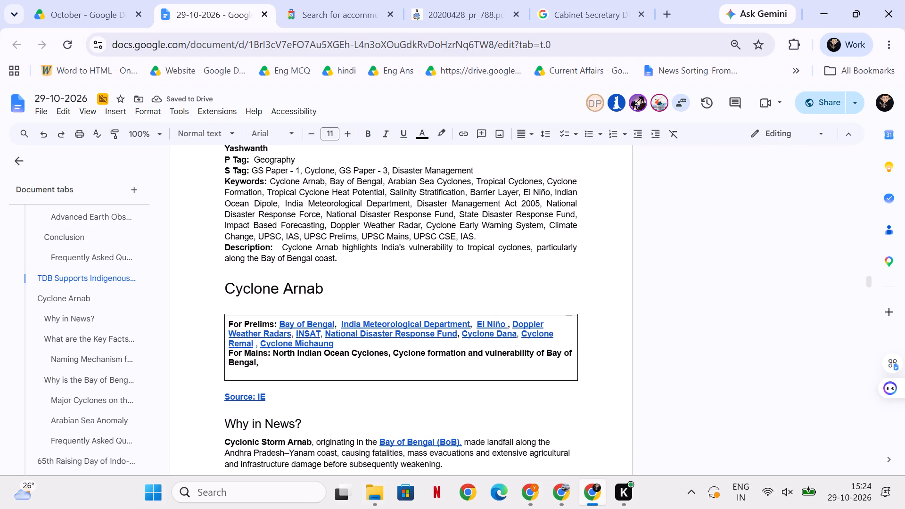
pyautogui.moveTo(392, 170); pyautogui.dragTo(473, 172)
pyautogui.hotkey('ctrl', 'c')
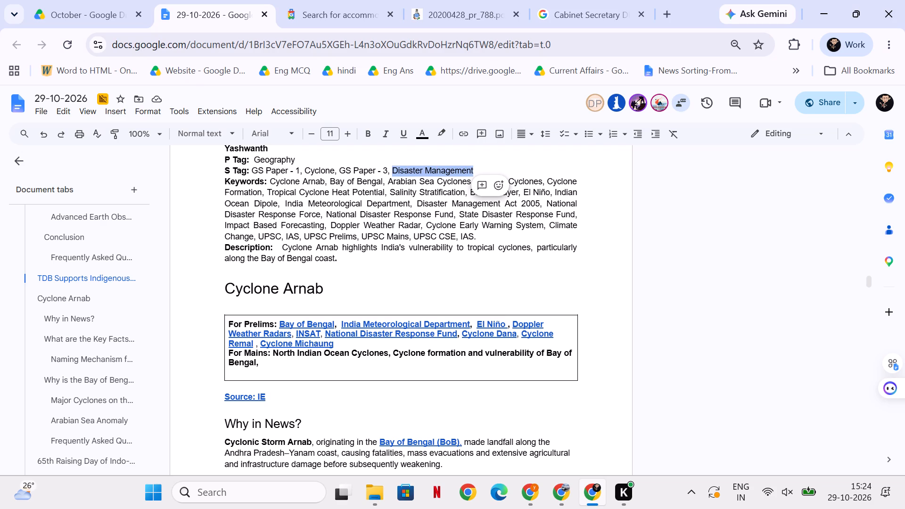
pyautogui.click(268, 370)
pyautogui.click(275, 367)
pyautogui.click(283, 362)
pyautogui.hotkey('ctrl', 'shift', 'v')
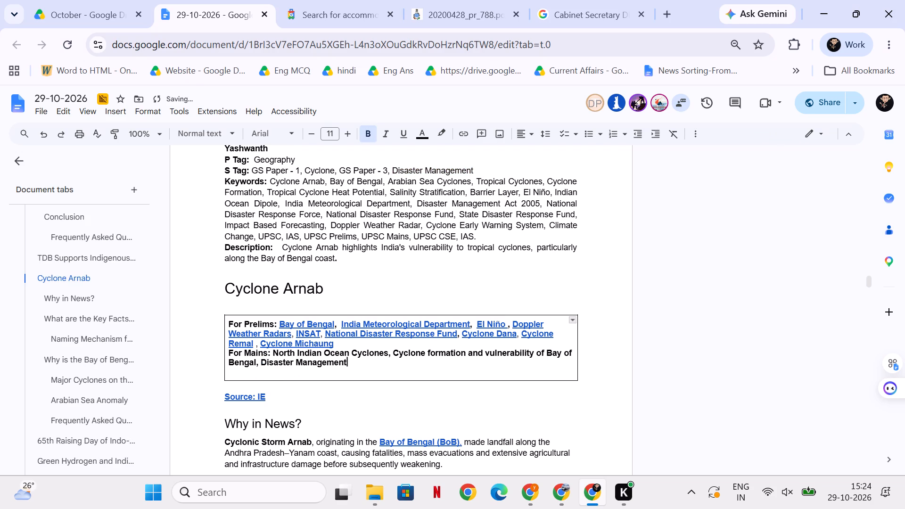
# Set the text after "For Mains:" to font size 10 and remove its bold formatting.
pyautogui.moveTo(274, 353); pyautogui.dragTo(373, 362)
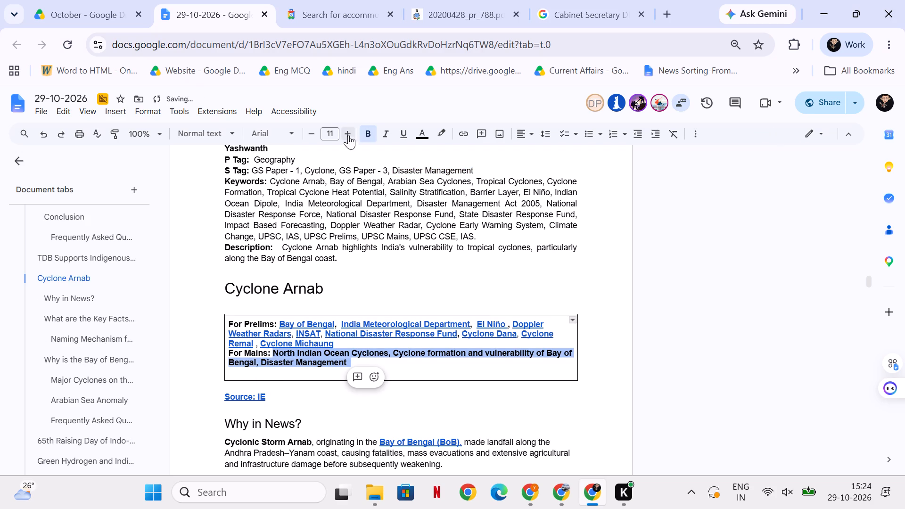
pyautogui.click(315, 132)
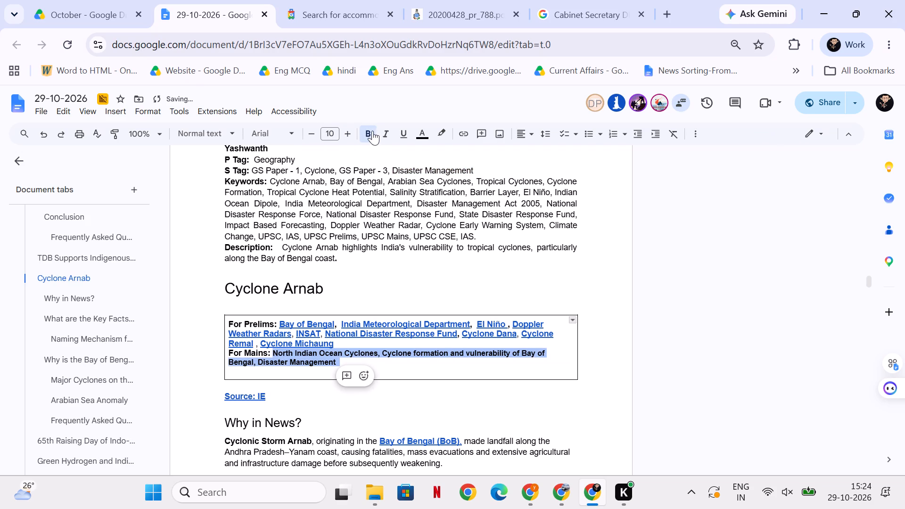
pyautogui.click(366, 129)
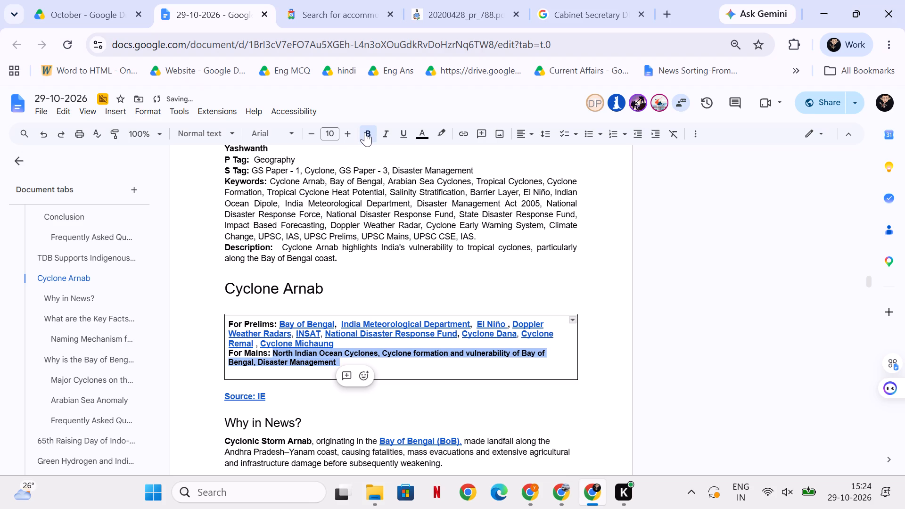
pyautogui.click(365, 132)
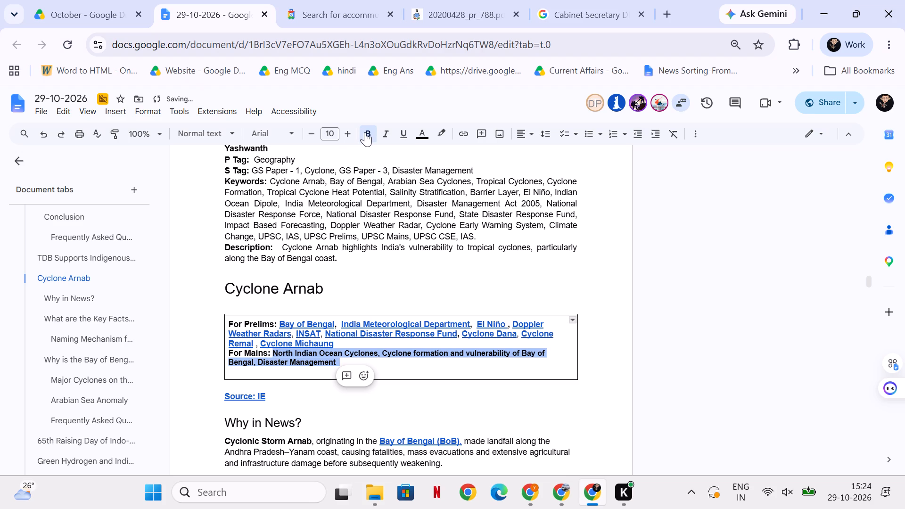
pyautogui.click(365, 132)
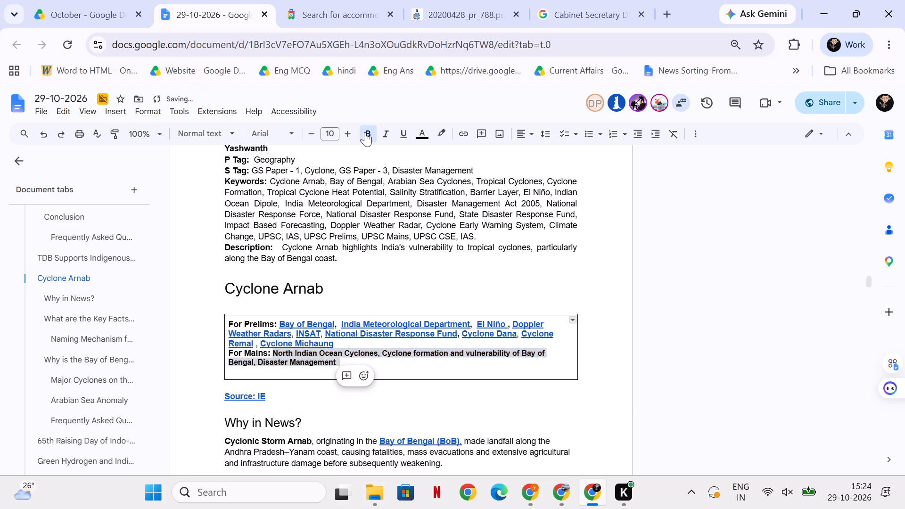
pyautogui.click(365, 132)
pyautogui.click(365, 132)
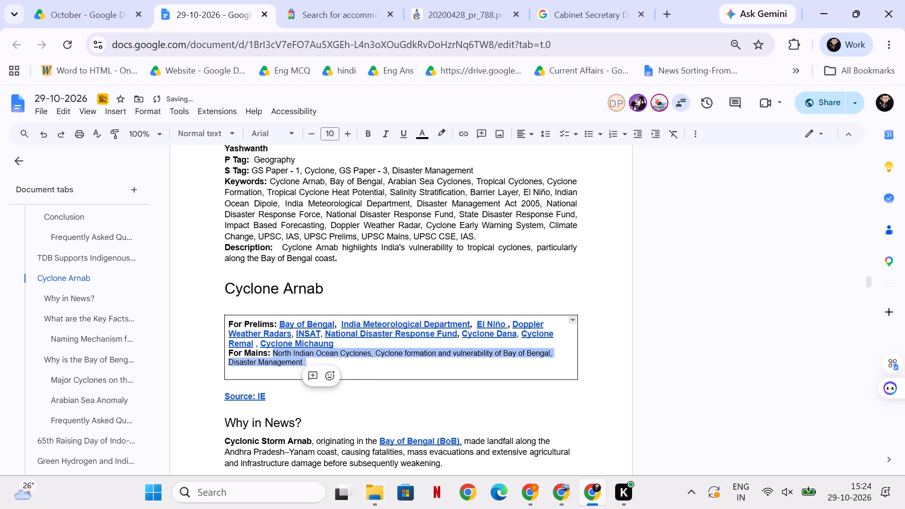
# Look through the rest of the Cyclone Arnab section down to its Previous Year Questions.
pyautogui.click(287, 419)
pyautogui.scroll(-8, 287, 419)
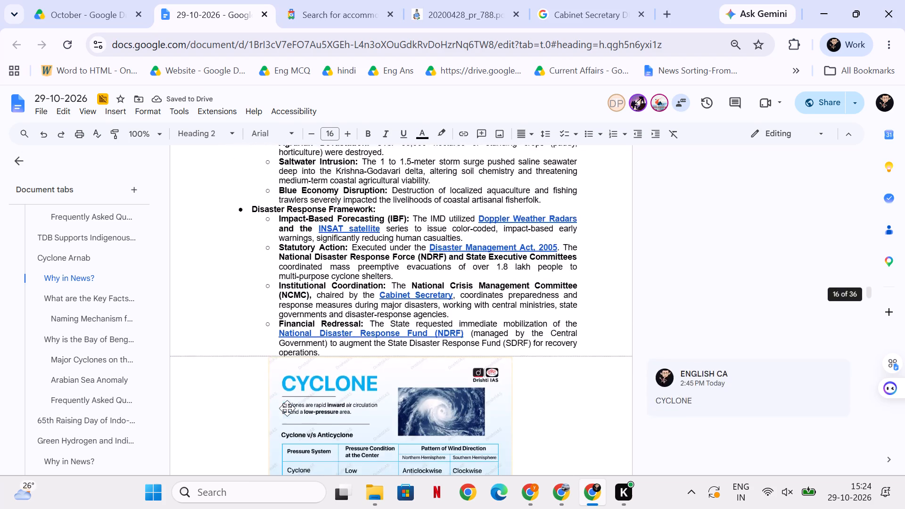
pyautogui.scroll(-7, 287, 408)
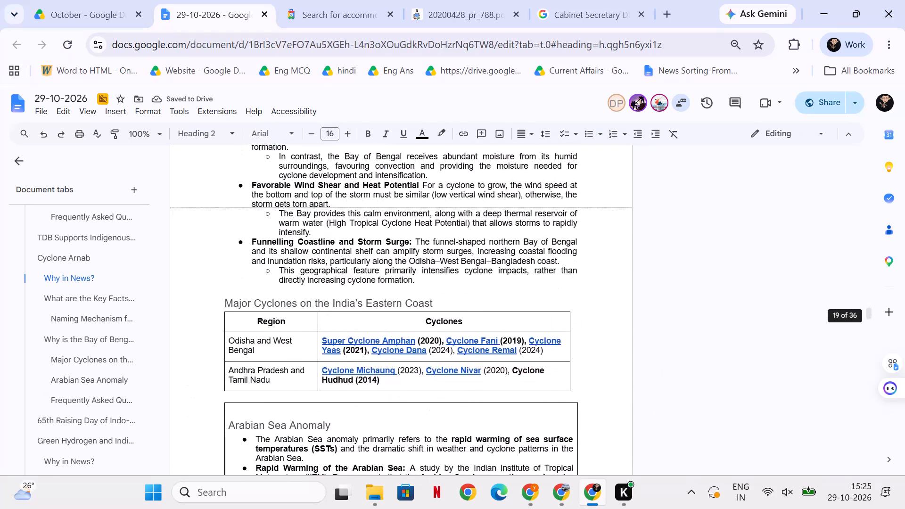
pyautogui.scroll(-5, 287, 408)
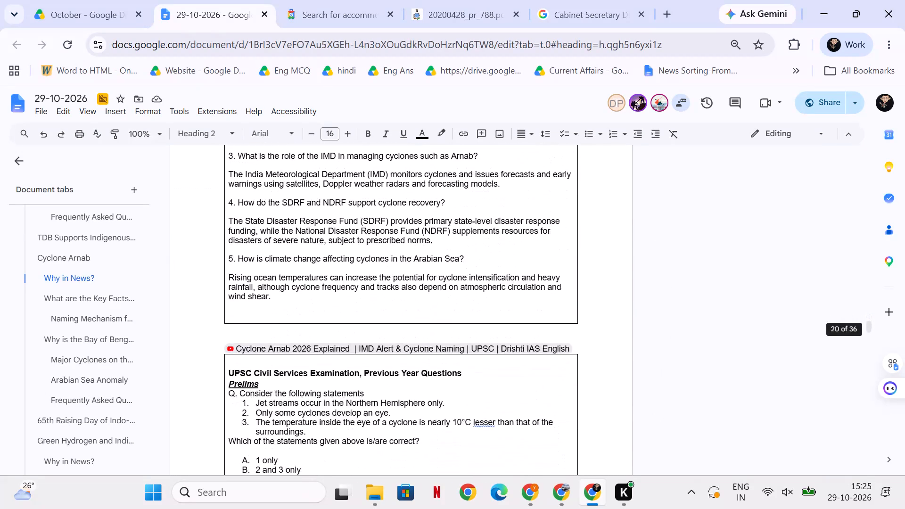
pyautogui.scroll(-3, 287, 408)
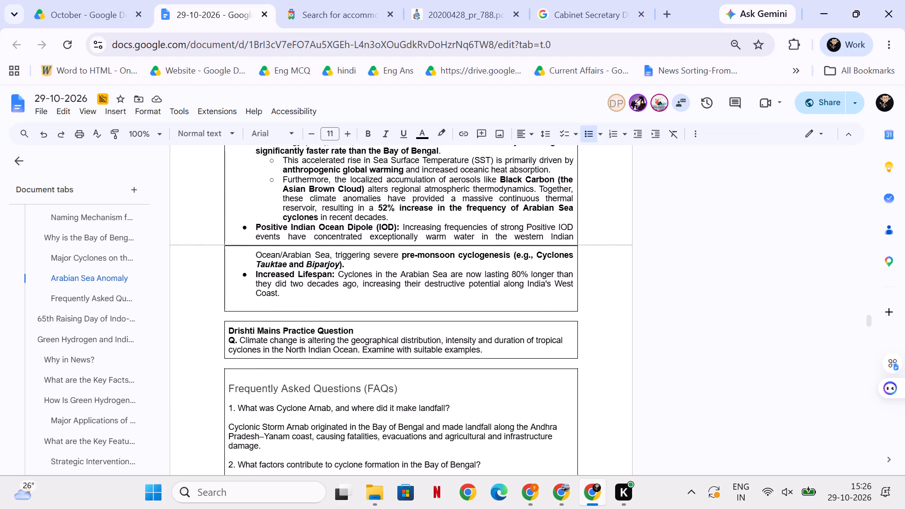
pyautogui.scroll(-5, 322, 267)
pyautogui.scroll(1, 322, 267)
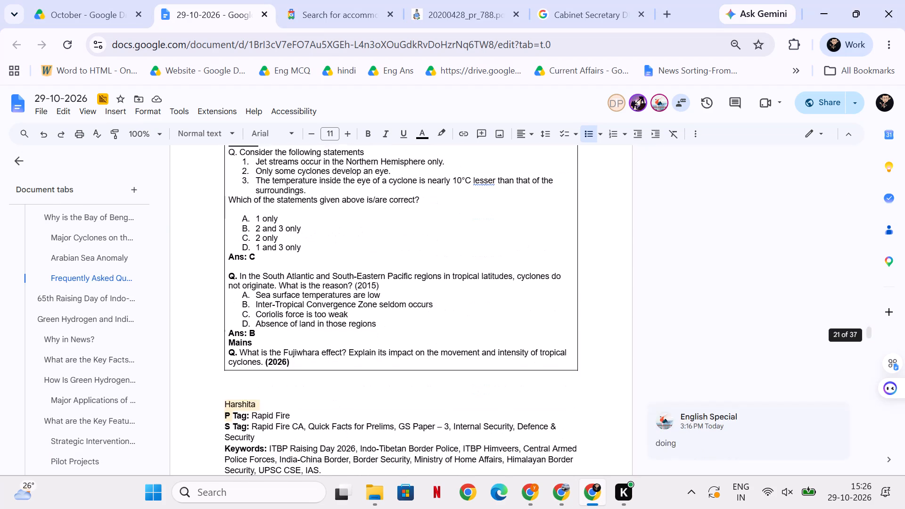
pyautogui.scroll(6, 322, 268)
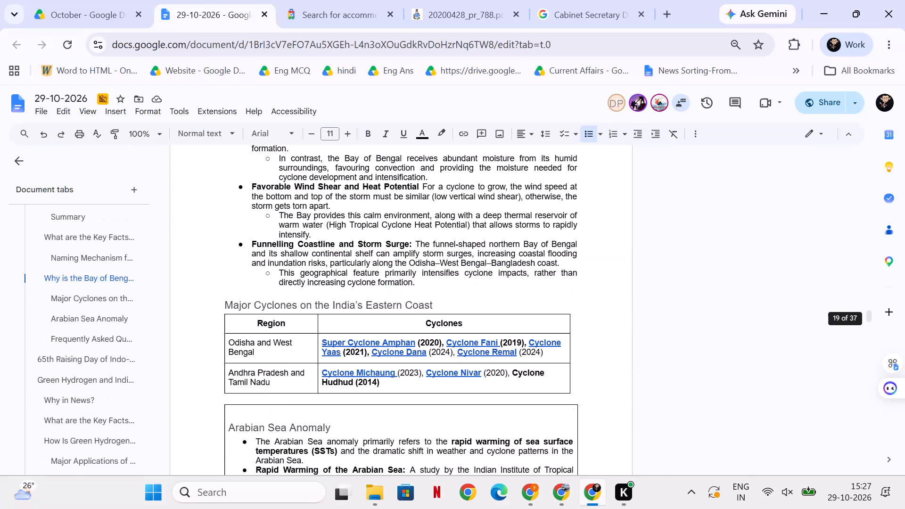
pyautogui.scroll(5, 322, 269)
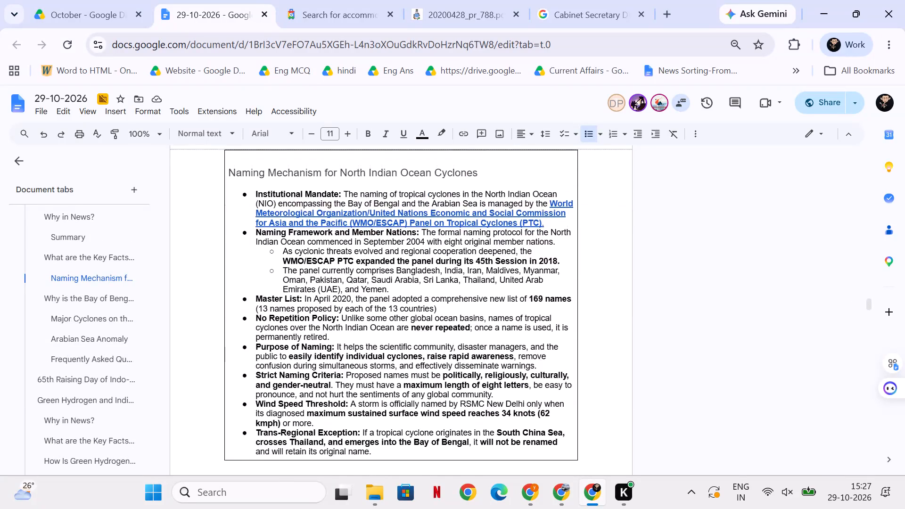
pyautogui.scroll(4, 322, 270)
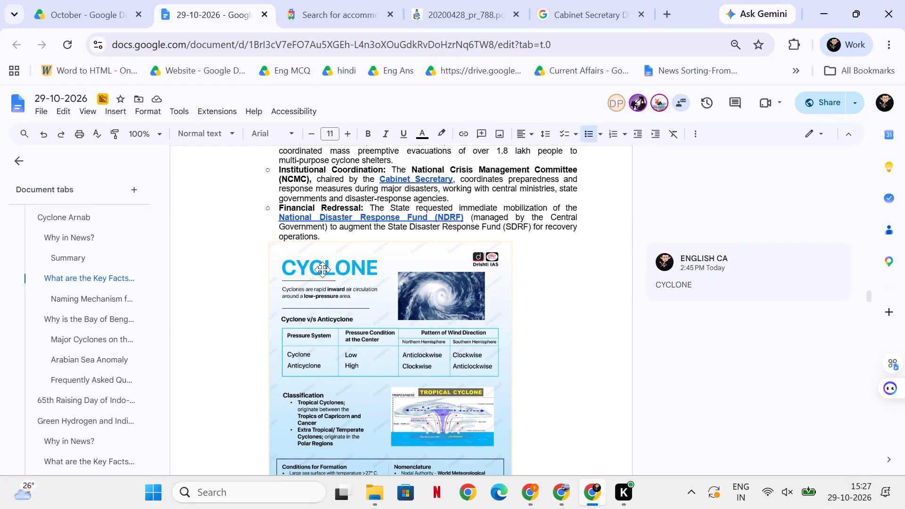
pyautogui.scroll(6, 322, 270)
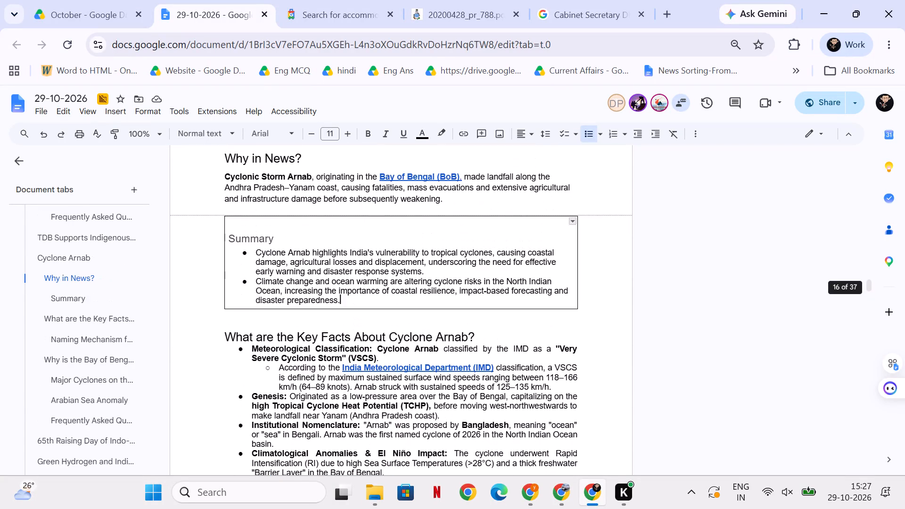
pyautogui.scroll(3, 322, 270)
# Proofread the Cyclone Arnab article from its tags and Summary box through the key facts, naming mechanism, FAQs and previous year questions.
pyautogui.scroll(-1, 322, 271)
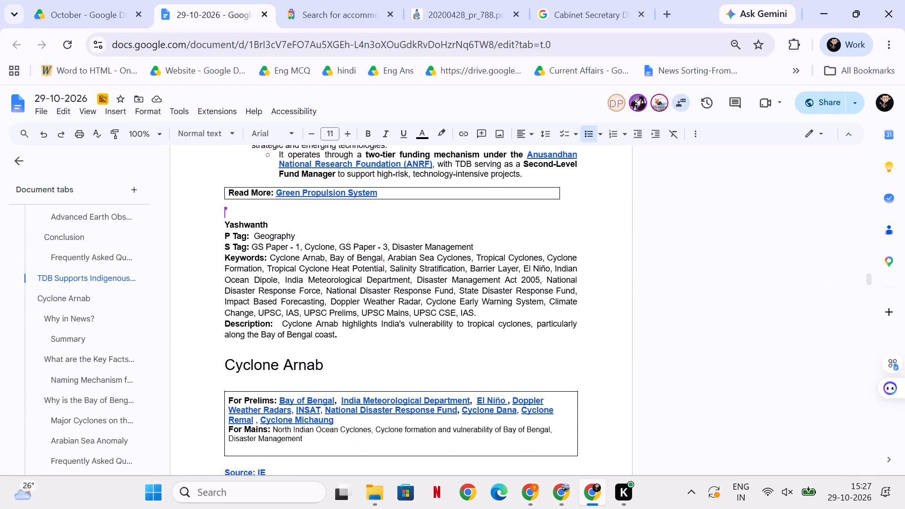
pyautogui.scroll(-2, 322, 271)
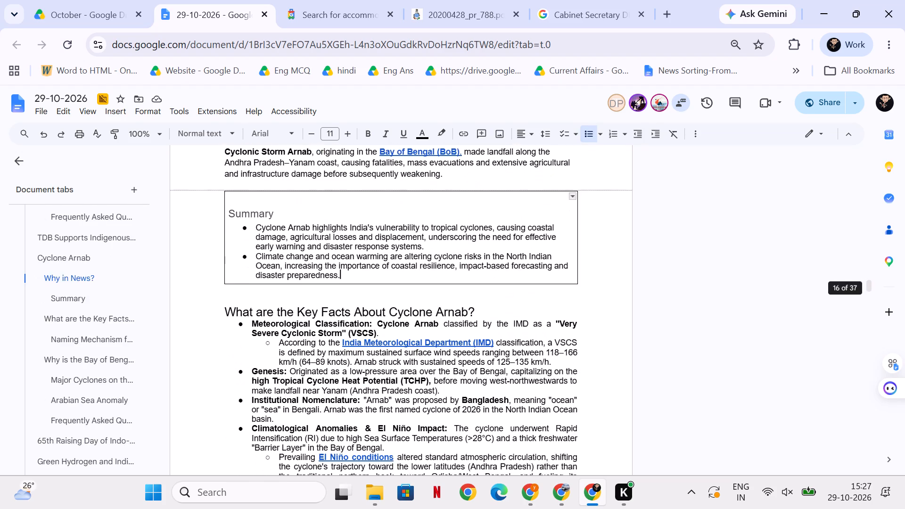
pyautogui.scroll(-2, 322, 271)
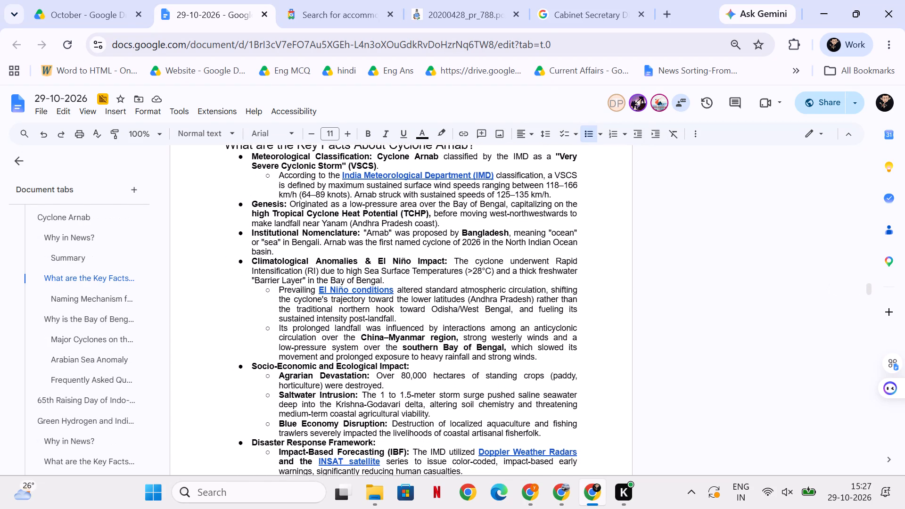
pyautogui.scroll(-2, 322, 271)
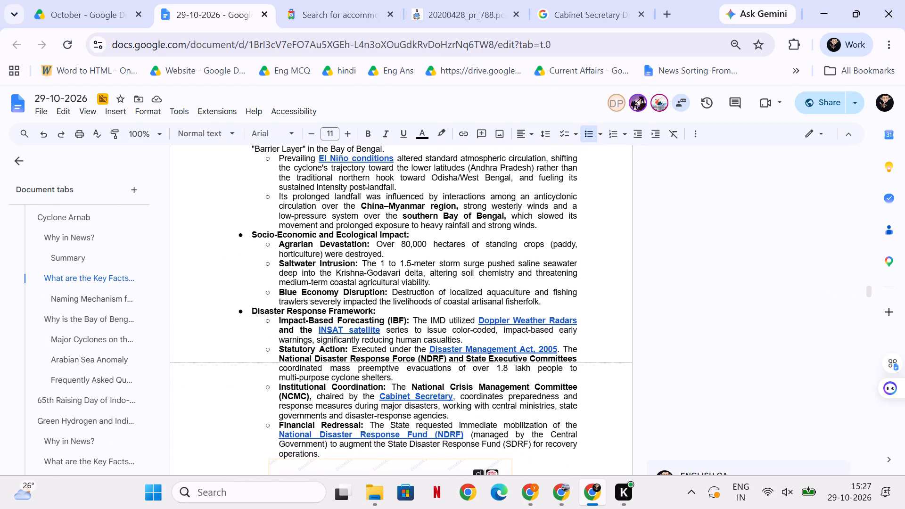
pyautogui.scroll(-3, 322, 271)
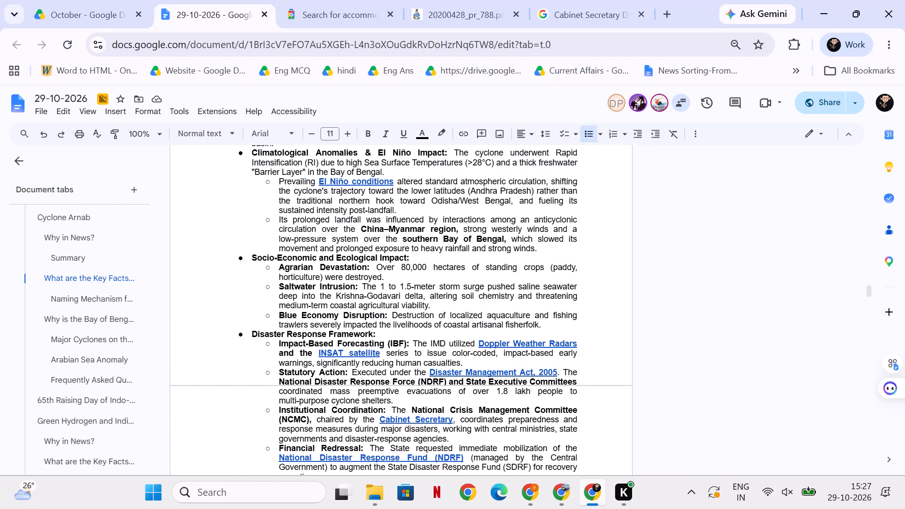
pyautogui.scroll(-2, 322, 271)
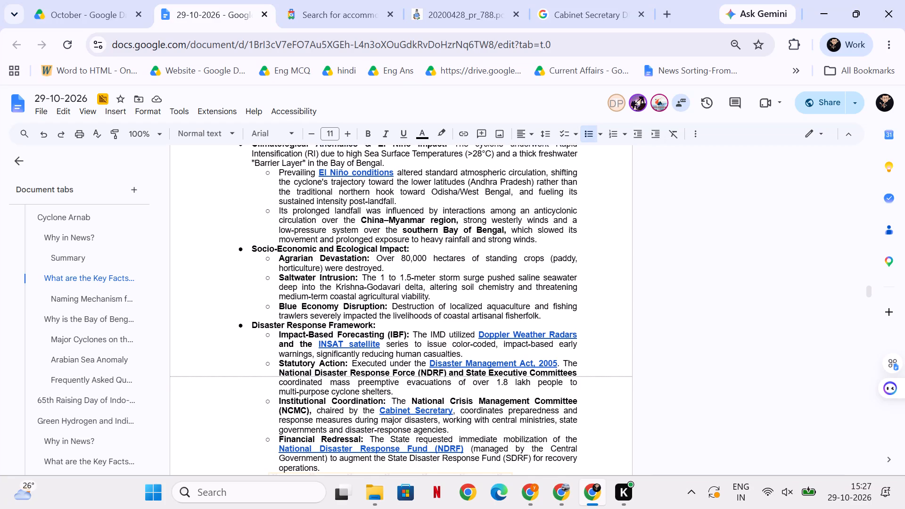
pyautogui.scroll(-3, 322, 271)
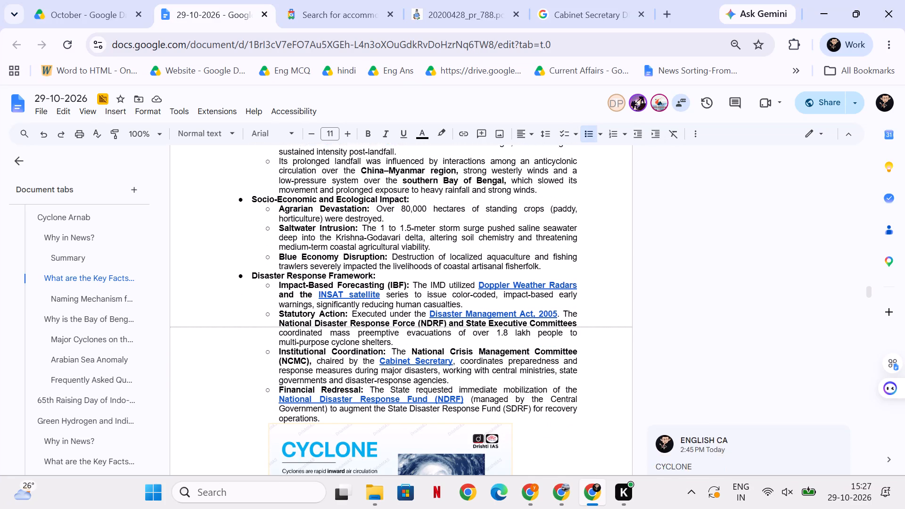
pyautogui.scroll(-3, 322, 271)
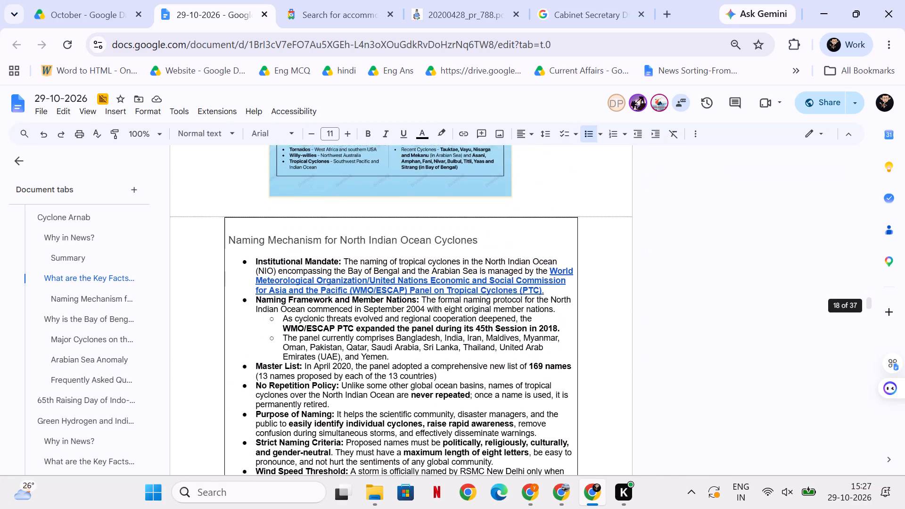
pyautogui.scroll(-3, 319, 278)
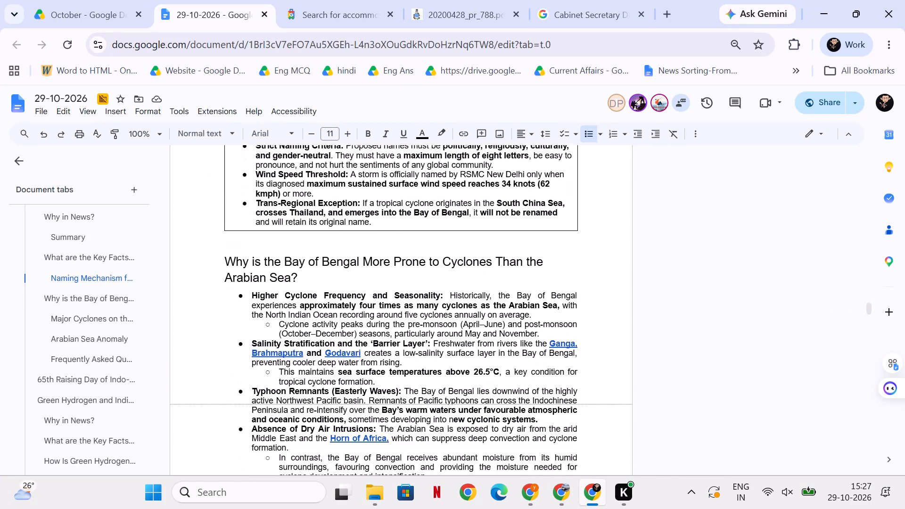
pyautogui.scroll(-1, 319, 278)
pyautogui.scroll(4, 319, 278)
pyautogui.scroll(-2, 319, 278)
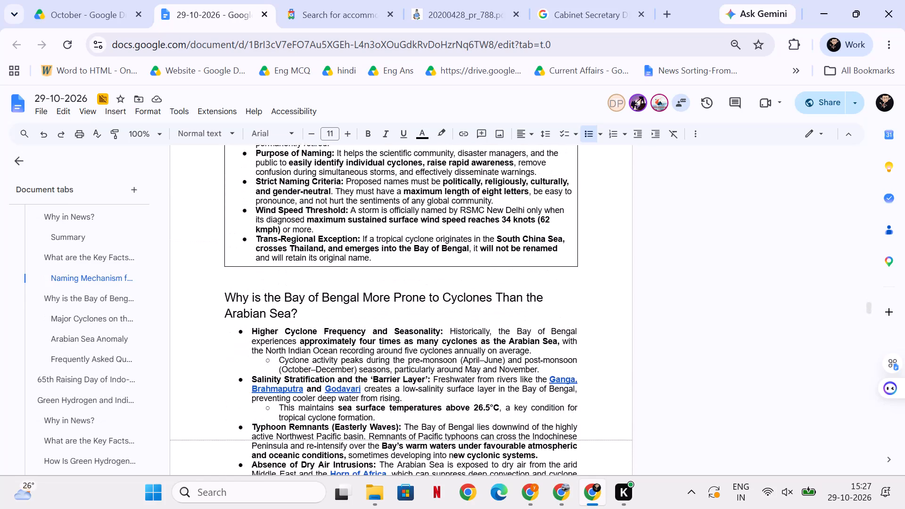
pyautogui.scroll(-2, 319, 278)
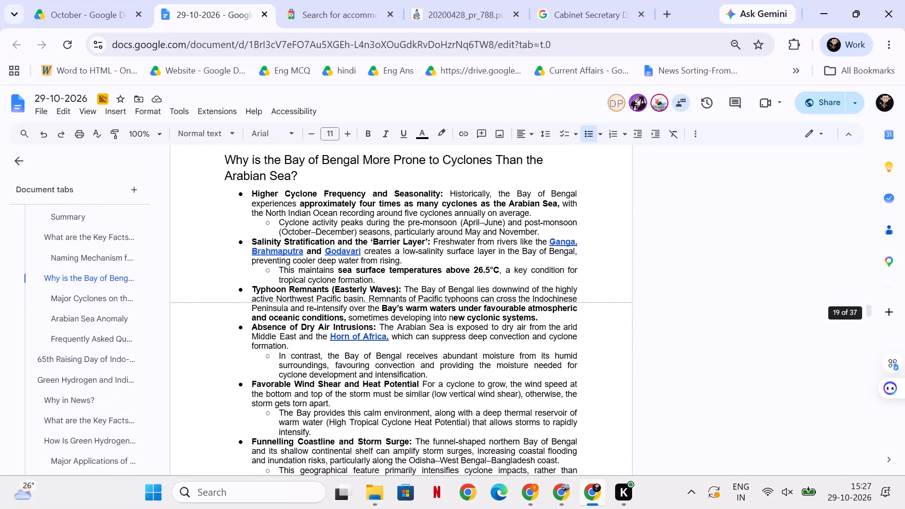
pyautogui.scroll(-3, 319, 278)
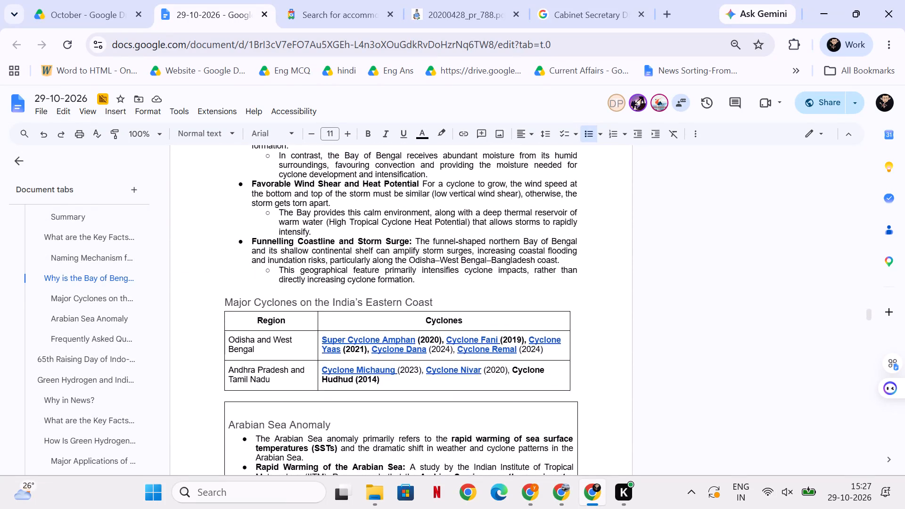
pyautogui.scroll(-4, 319, 278)
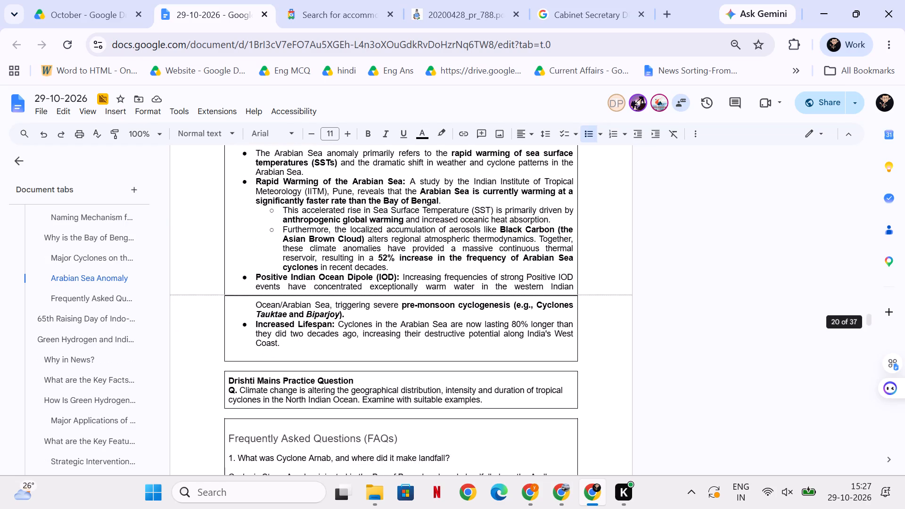
pyautogui.scroll(-3, 318, 282)
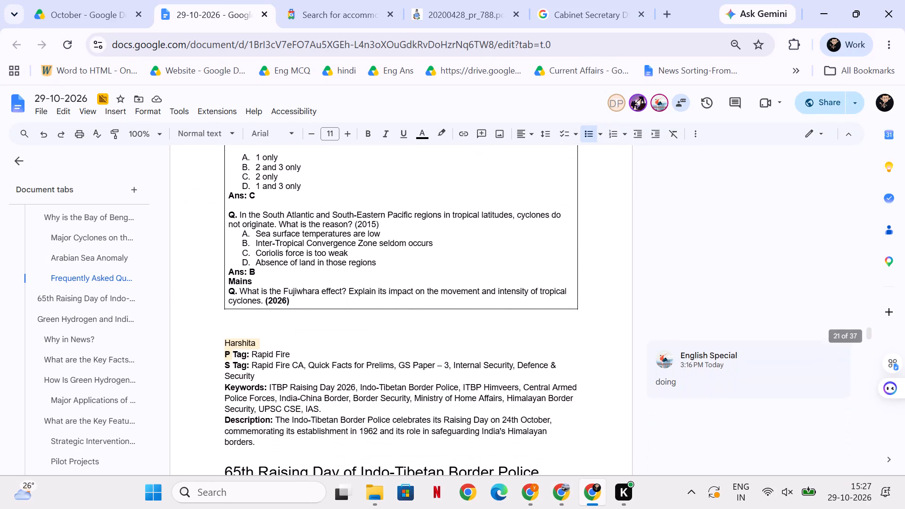
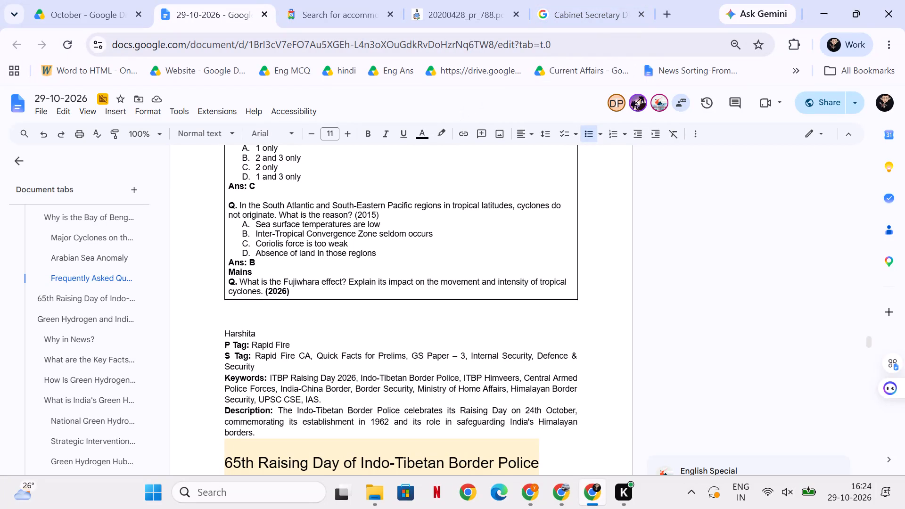
# Look over the content after the Cyclone Arnab article, from the ITBP Raising Day piece through the Green Hydrogen article's policy architecture section.
pyautogui.scroll(-1, 313, 253)
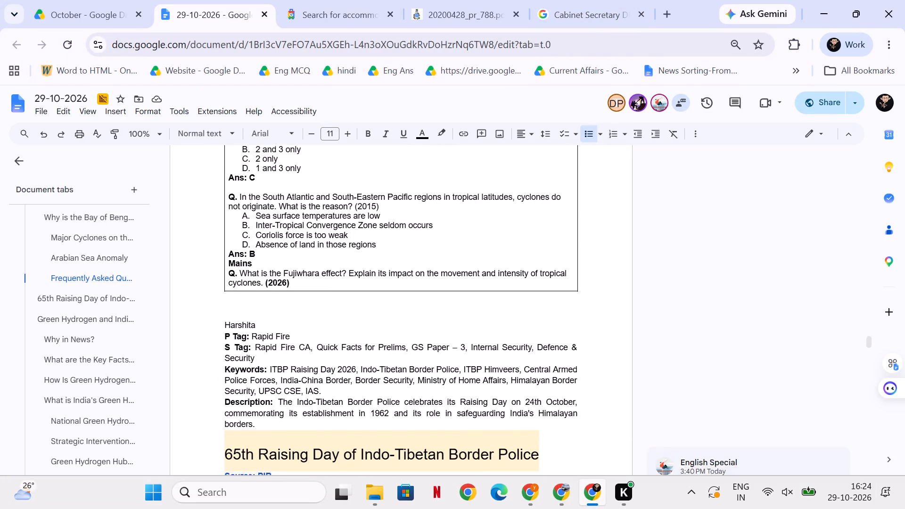
pyautogui.scroll(-10, 313, 253)
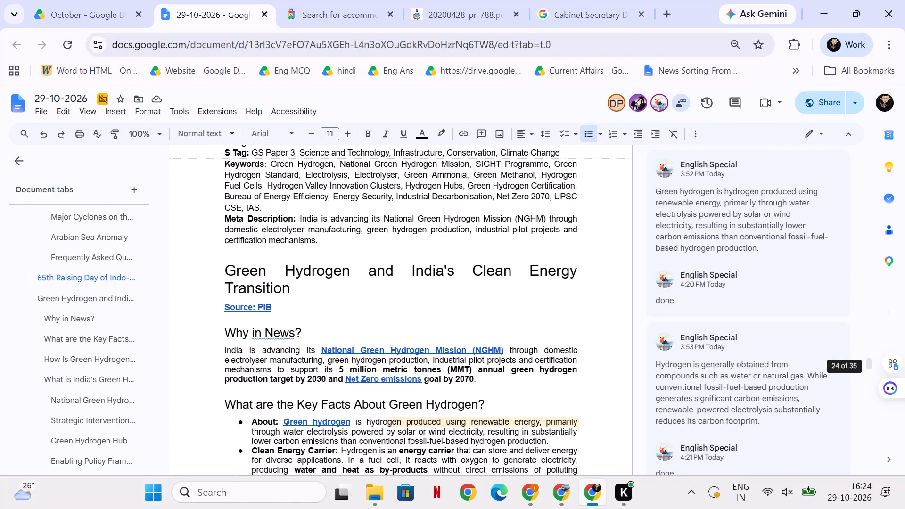
pyautogui.scroll(-6, 312, 253)
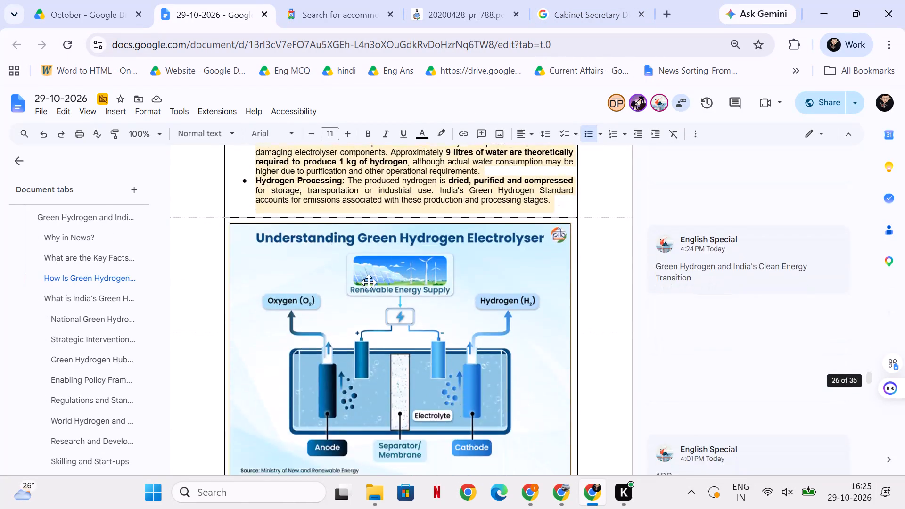
pyautogui.scroll(-2, 369, 282)
pyautogui.scroll(-2, 371, 351)
pyautogui.click(371, 351)
pyautogui.scroll(-1, 371, 351)
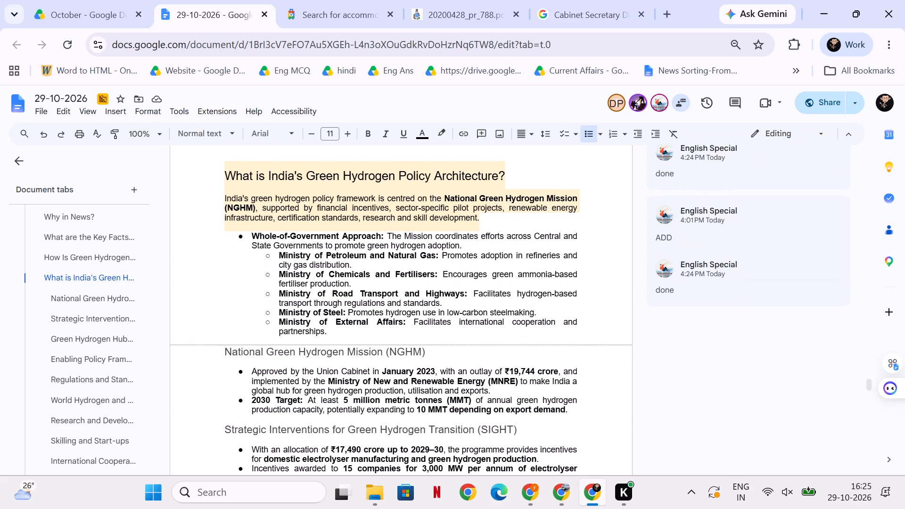
pyautogui.scroll(-1, 380, 353)
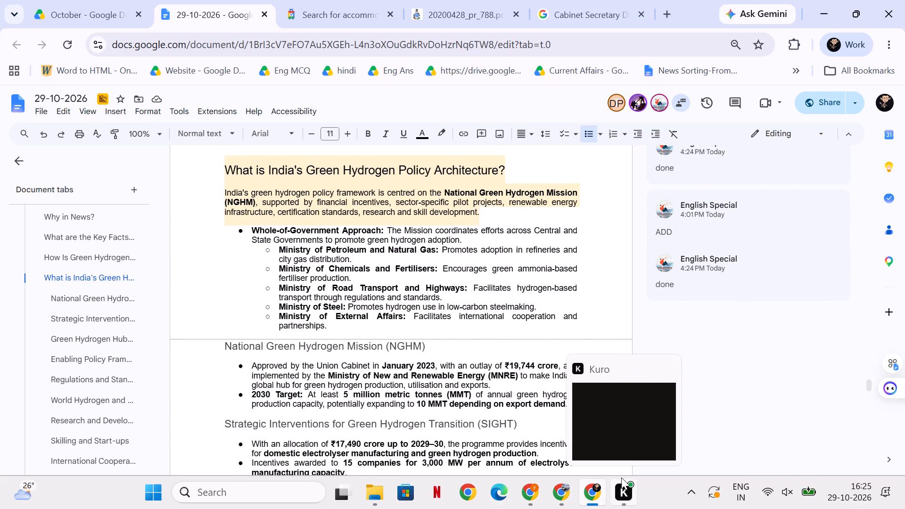